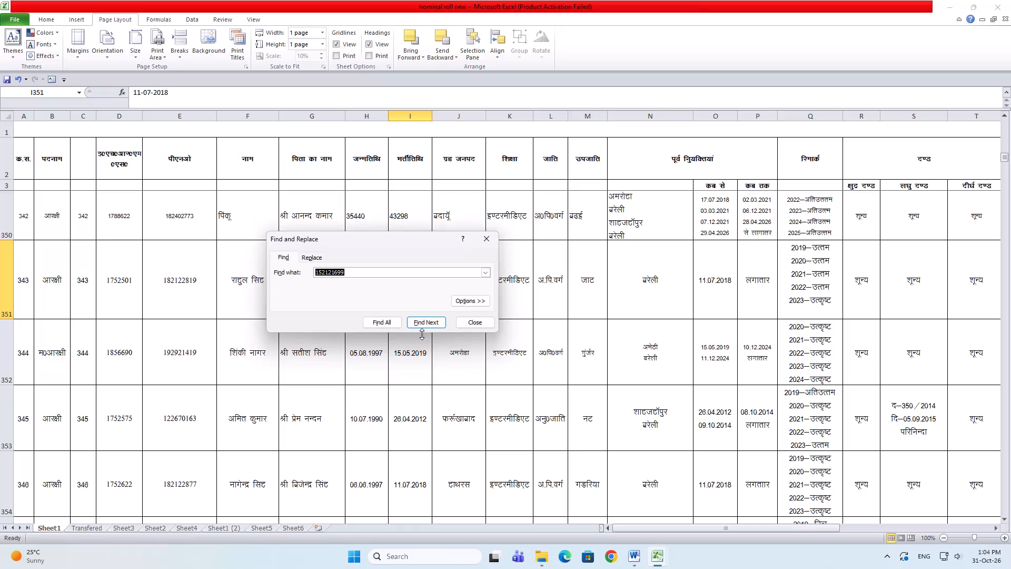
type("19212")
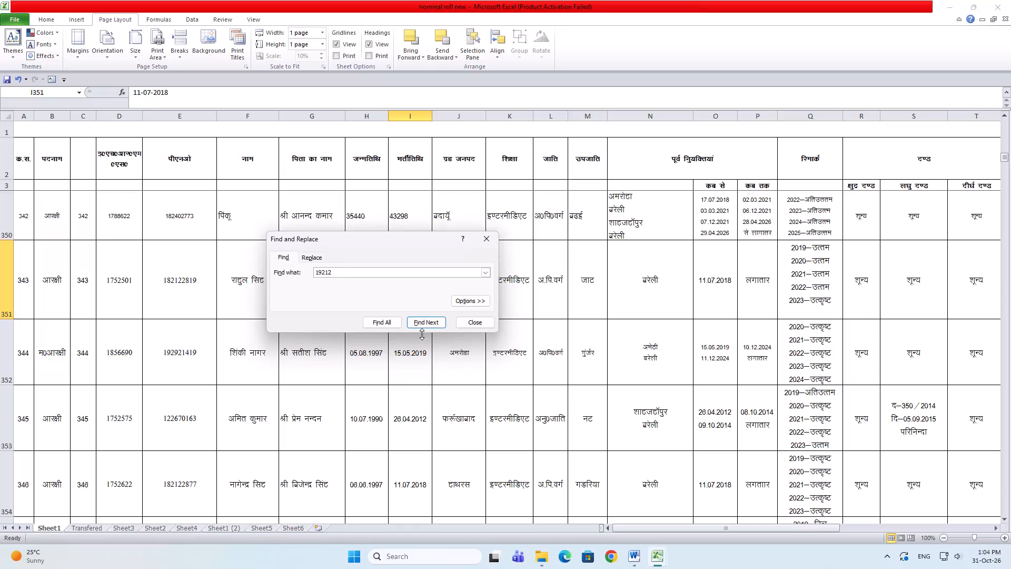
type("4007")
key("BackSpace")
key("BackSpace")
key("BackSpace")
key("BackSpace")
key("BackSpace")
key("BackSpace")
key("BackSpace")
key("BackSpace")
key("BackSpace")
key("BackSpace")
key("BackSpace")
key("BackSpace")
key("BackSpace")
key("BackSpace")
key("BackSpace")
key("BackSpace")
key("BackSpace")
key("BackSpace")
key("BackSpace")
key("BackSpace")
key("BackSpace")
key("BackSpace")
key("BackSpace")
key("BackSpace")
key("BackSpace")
Search the nominal roll for the constable's PNO number and select the whole row of the matching record.
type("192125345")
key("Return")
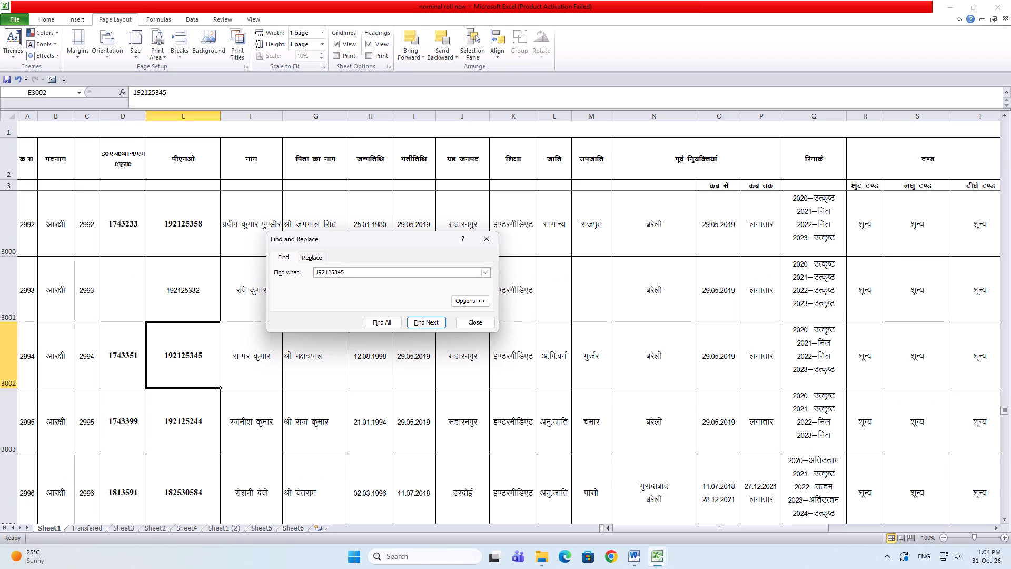
left_click(0, 349)
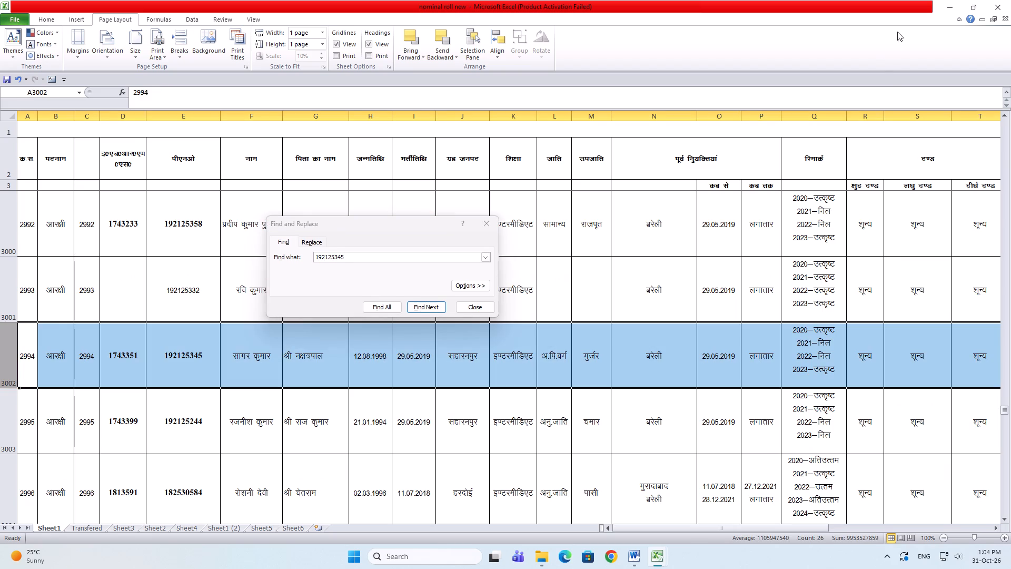
Open the Word document PARTICULER-PERMISTION from D: > CRK CP > CRK CP WORK TOTAL > ALL PERMITION.
left_click(947, 0)
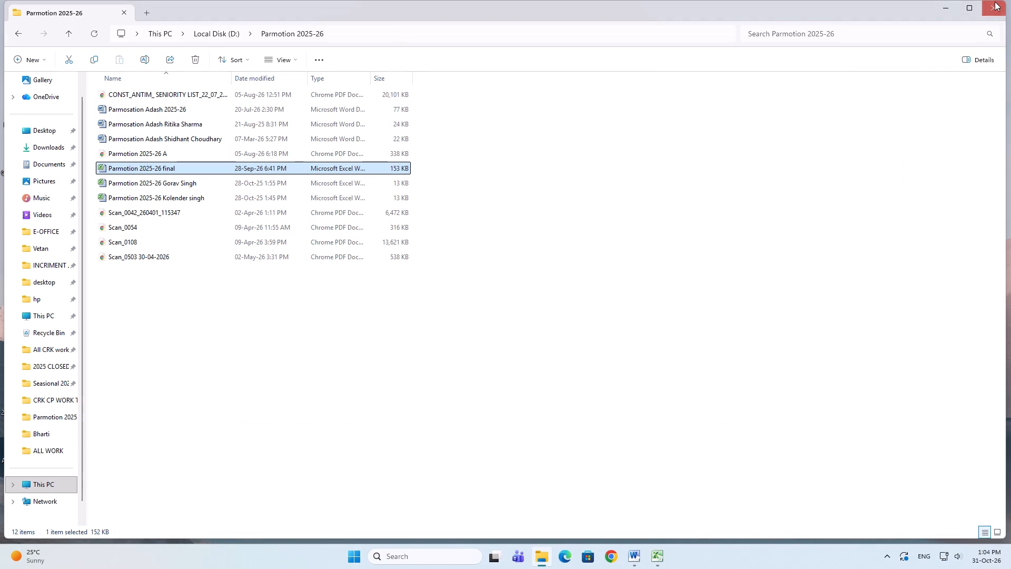
left_click(997, 4)
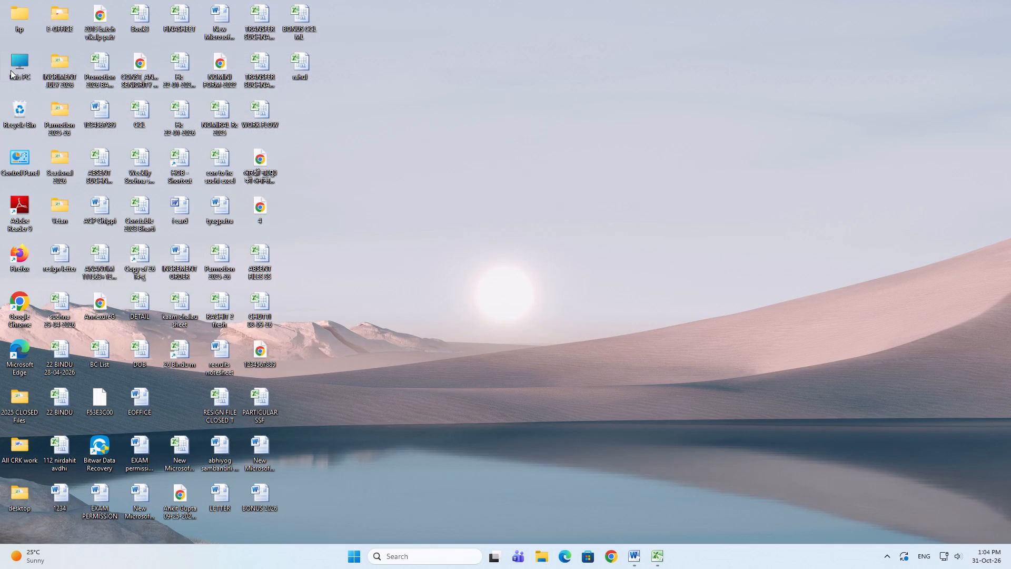
double_click(11, 70)
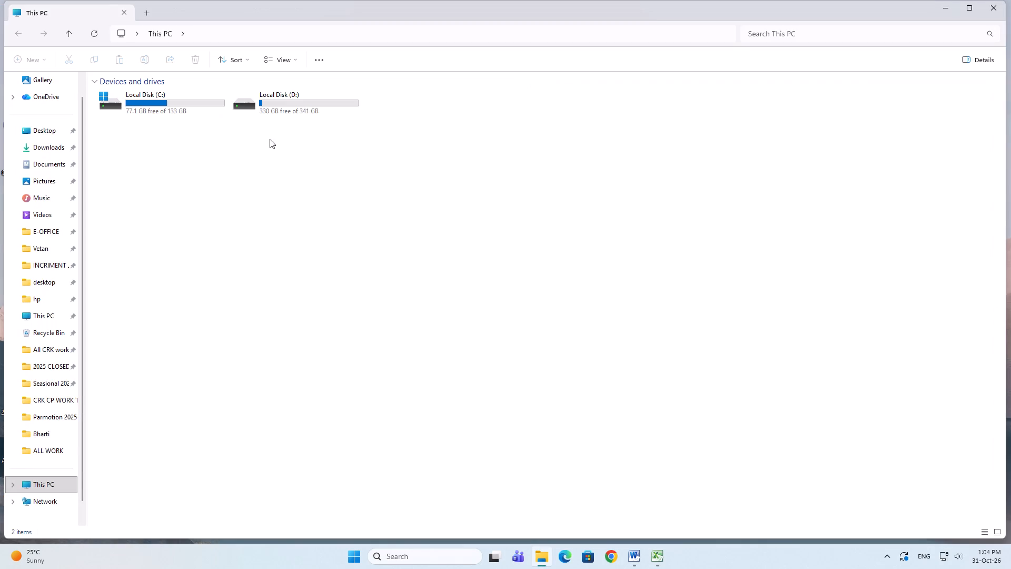
double_click(286, 113)
double_click(123, 253)
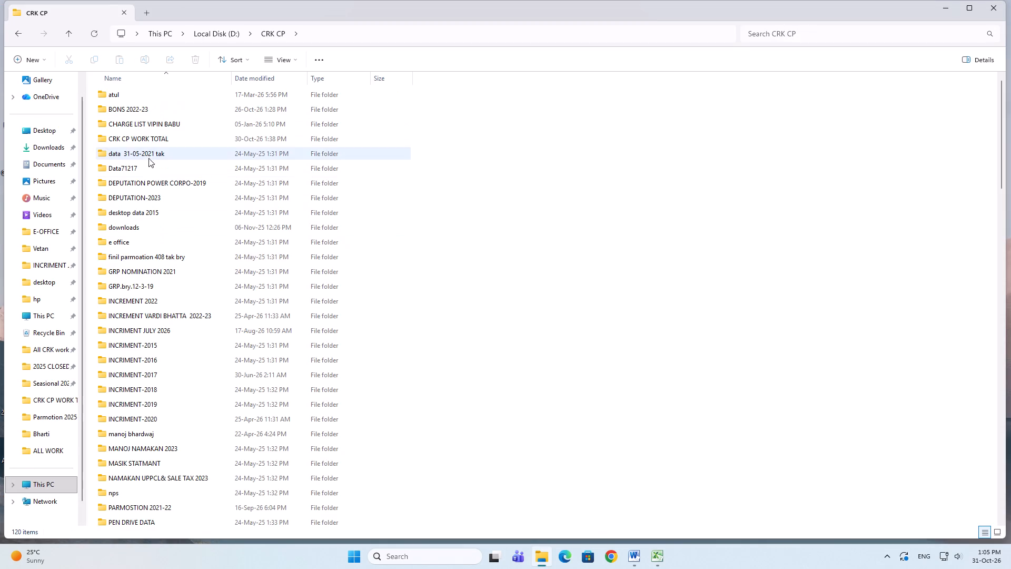
double_click(142, 140)
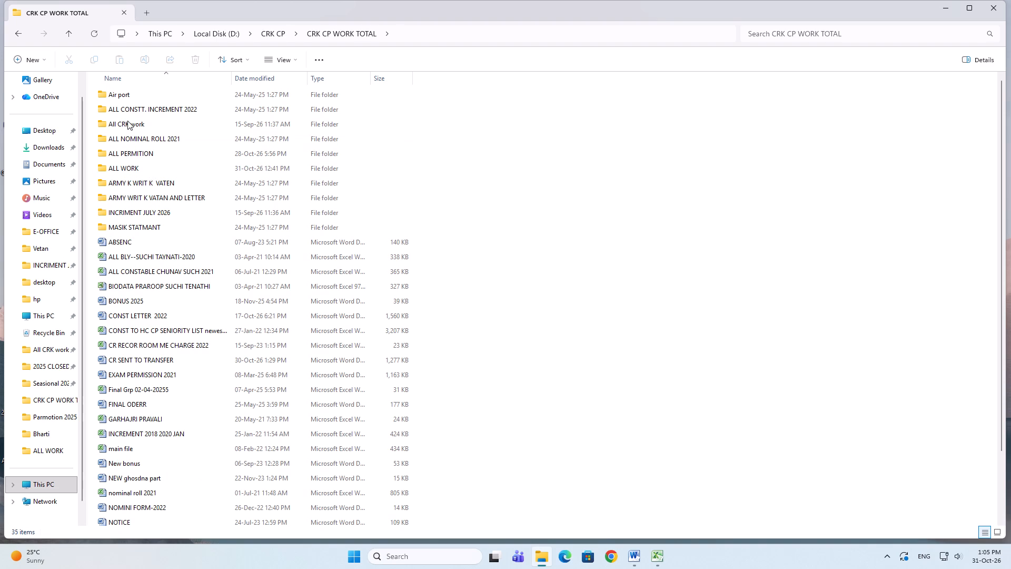
double_click(129, 164)
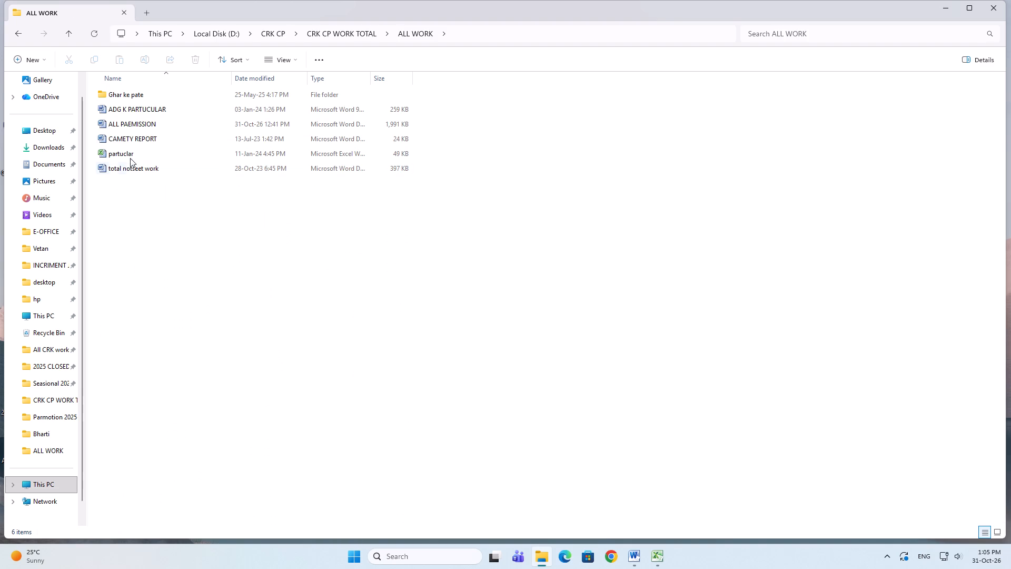
left_click(15, 36)
left_click(122, 152)
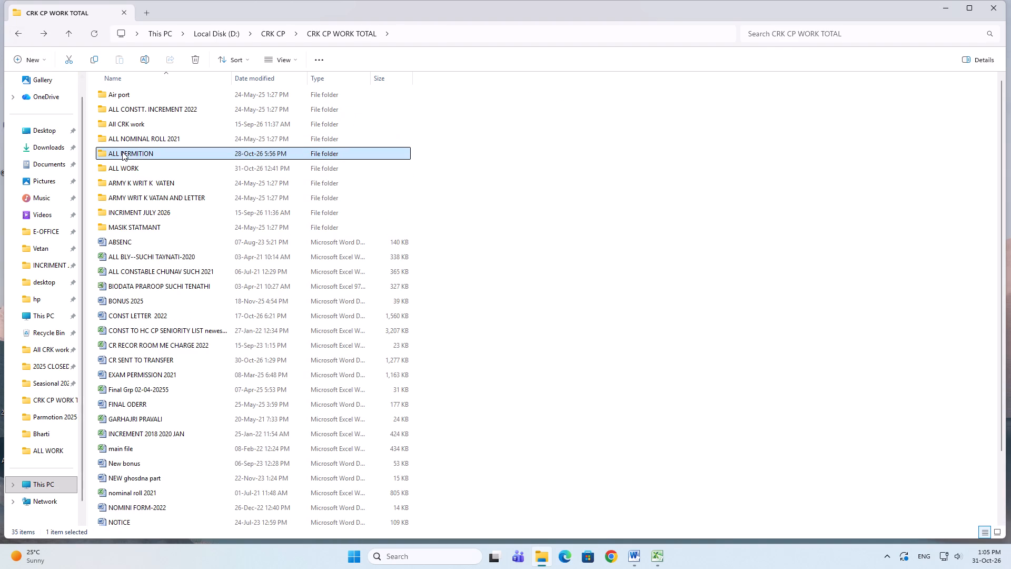
left_click(122, 152)
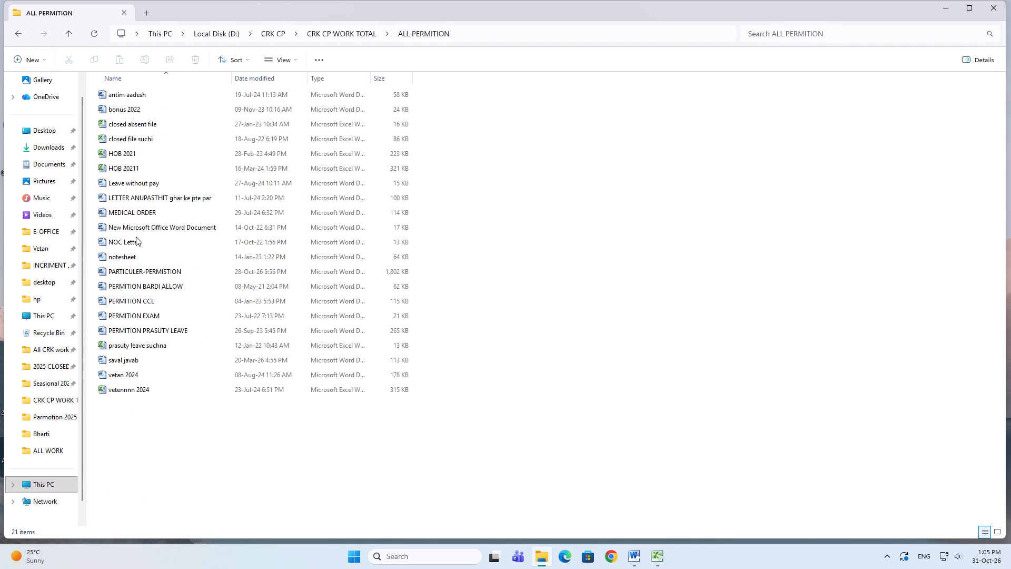
double_click(138, 267)
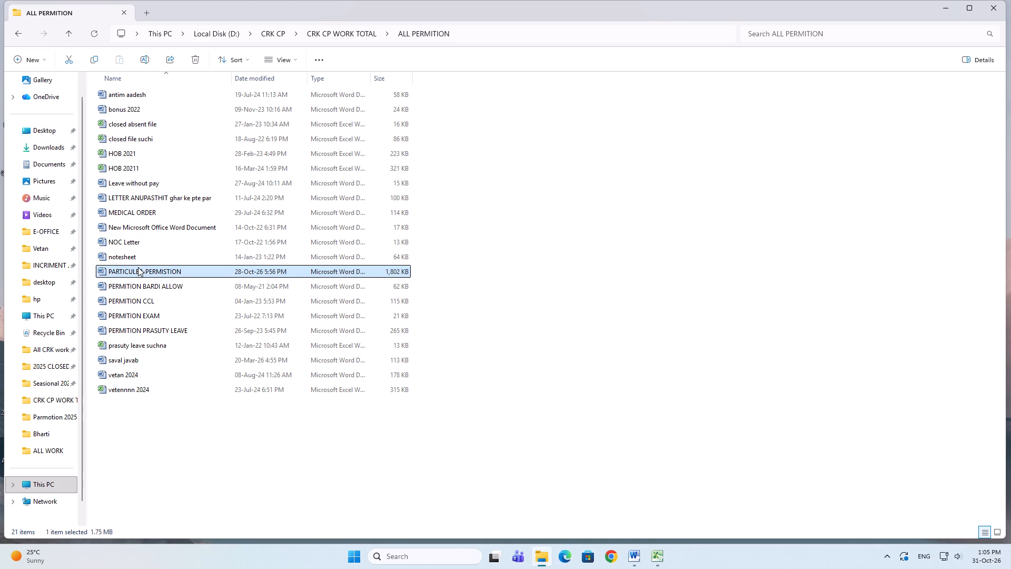
double_click(147, 271)
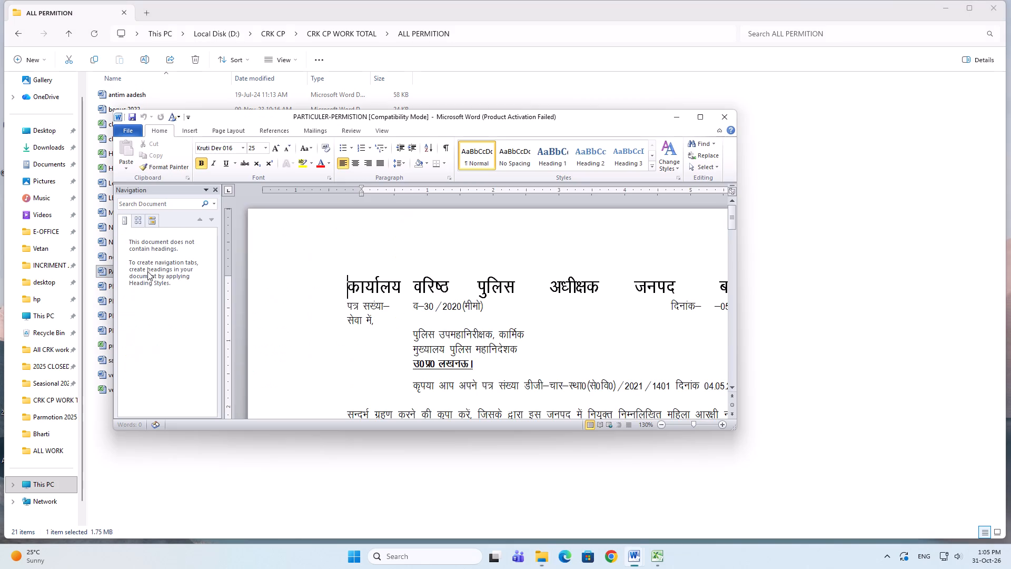
Duplicate the document's last letter, including its सेवा–विवरण table and signature block, onto a new page at the end.
key("ctrl+End")
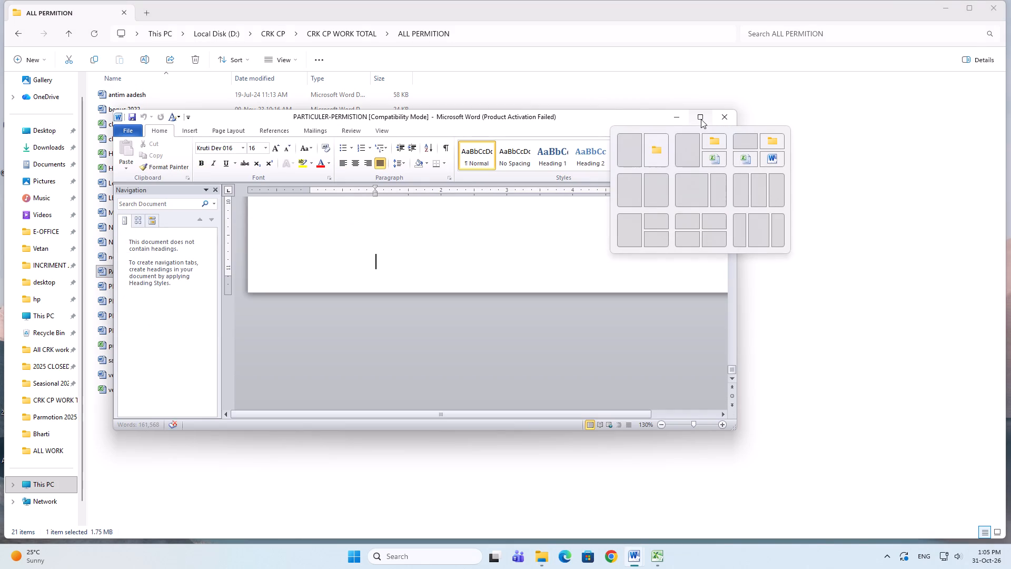
left_click(698, 115)
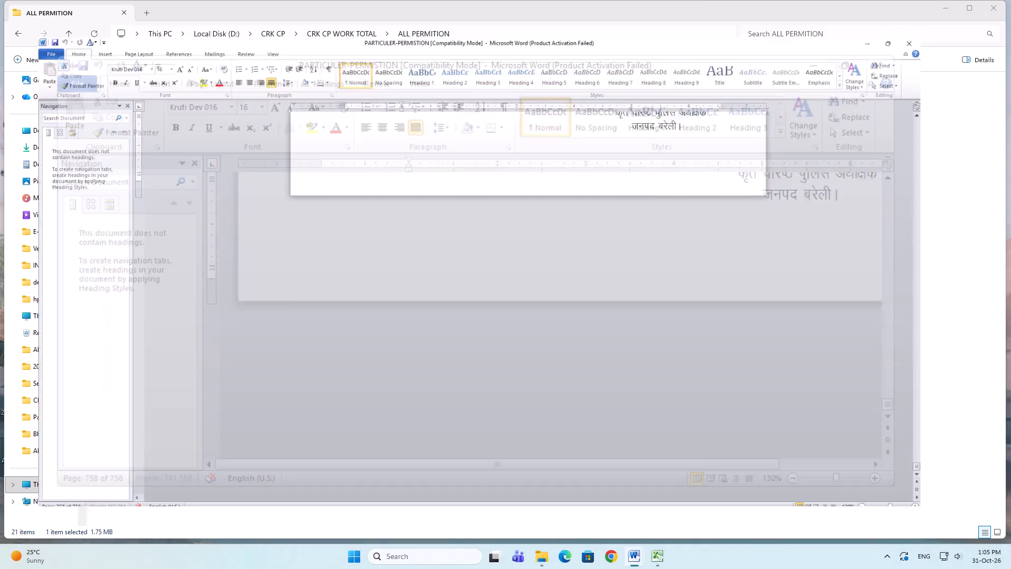
scroll(430, 210, "up", 6)
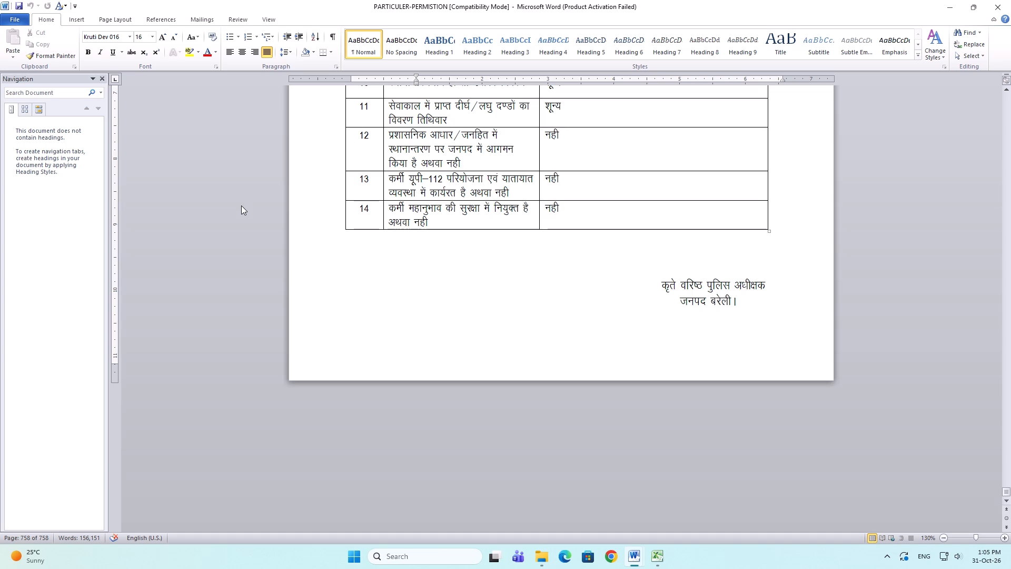
scroll(377, 277, "up", 11)
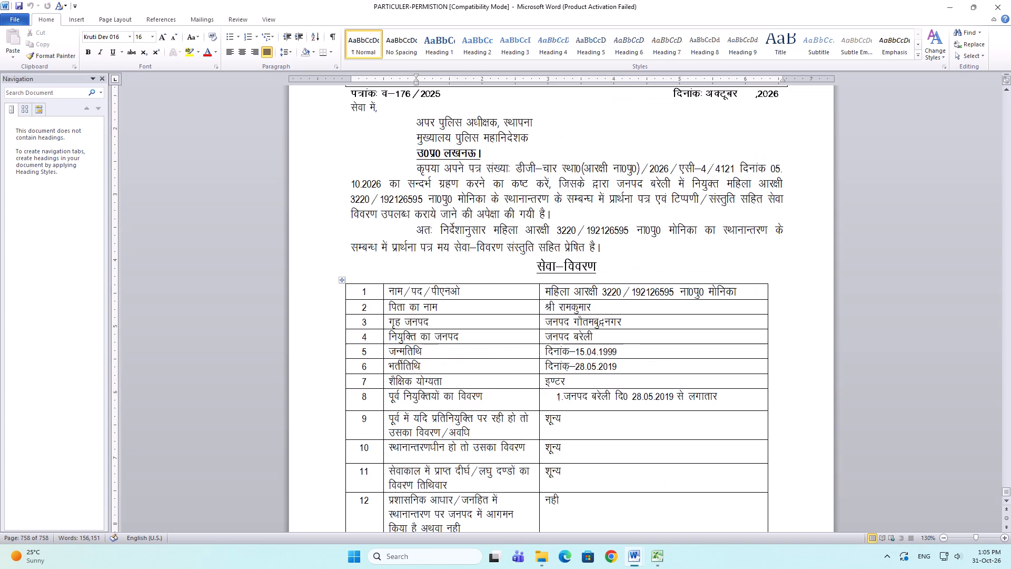
scroll(492, 266, "up", 5)
left_click_drag(523, 183, 633, 545)
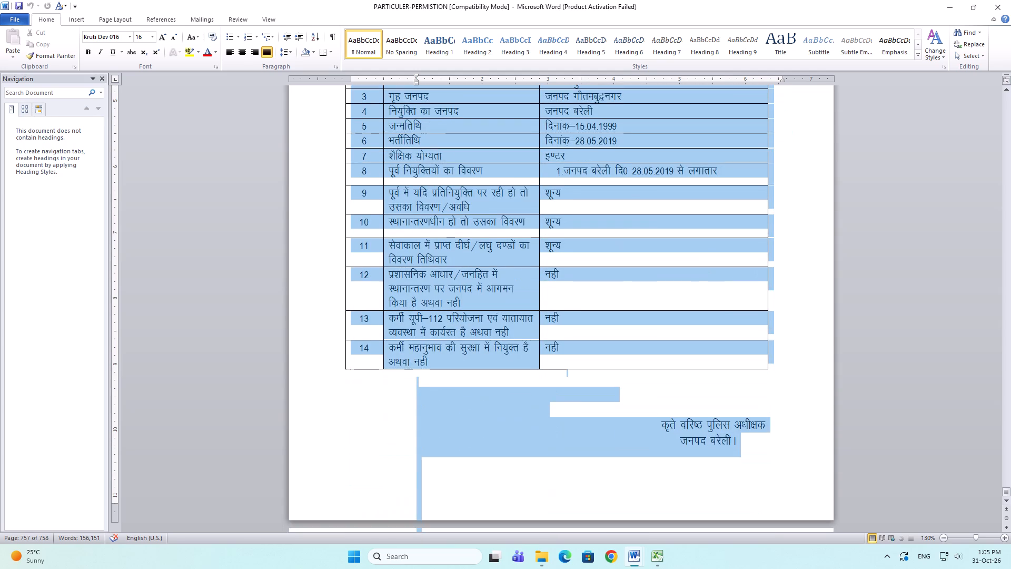
left_click_drag(633, 545, 729, 438)
key("ctrl+c")
key("ctrl+c")
key("ctrl+c")
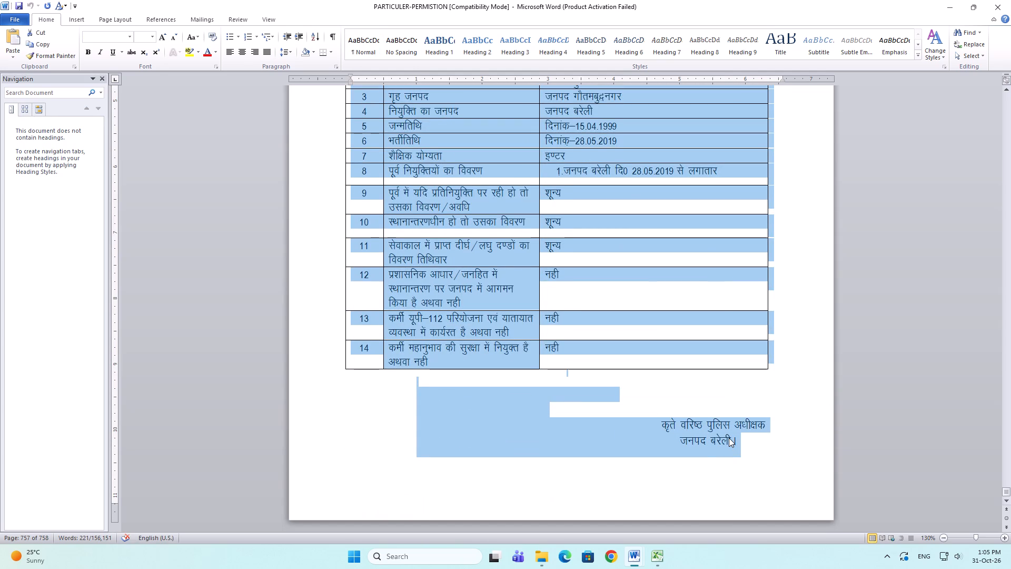
left_click(698, 462)
key("ctrl+Return")
key("ctrl+v")
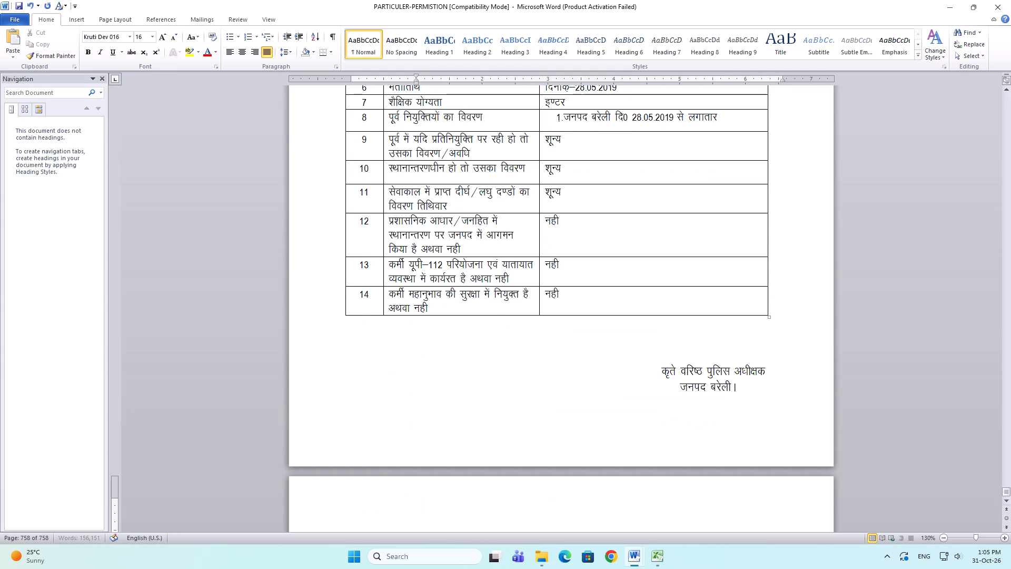
In the copied letter's reference number, replace the bracketed text after स्था0 with एसी–4.
scroll(474, 244, "up", 5)
scroll(532, 194, "up", 3)
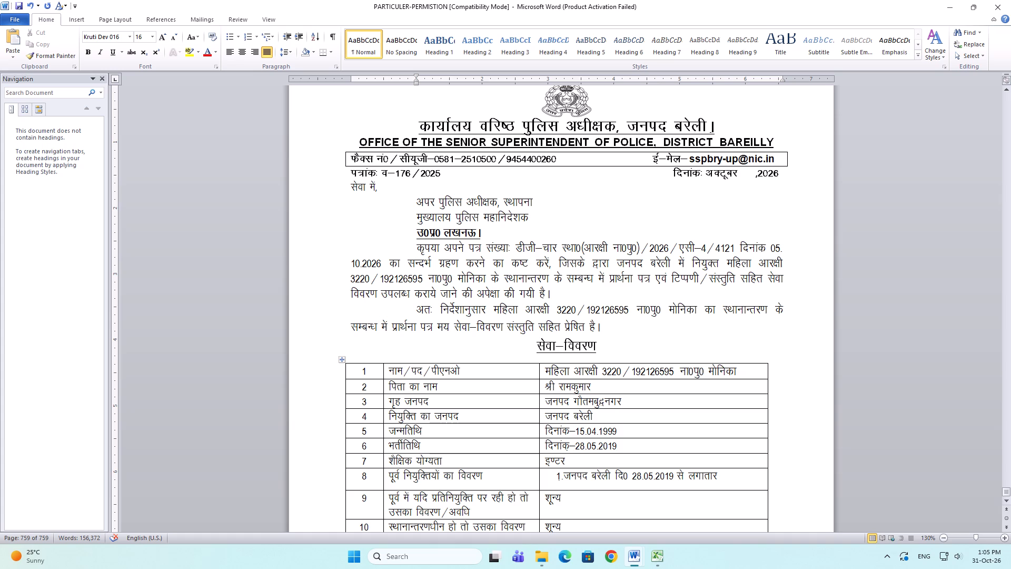
left_click_drag(584, 245, 629, 247)
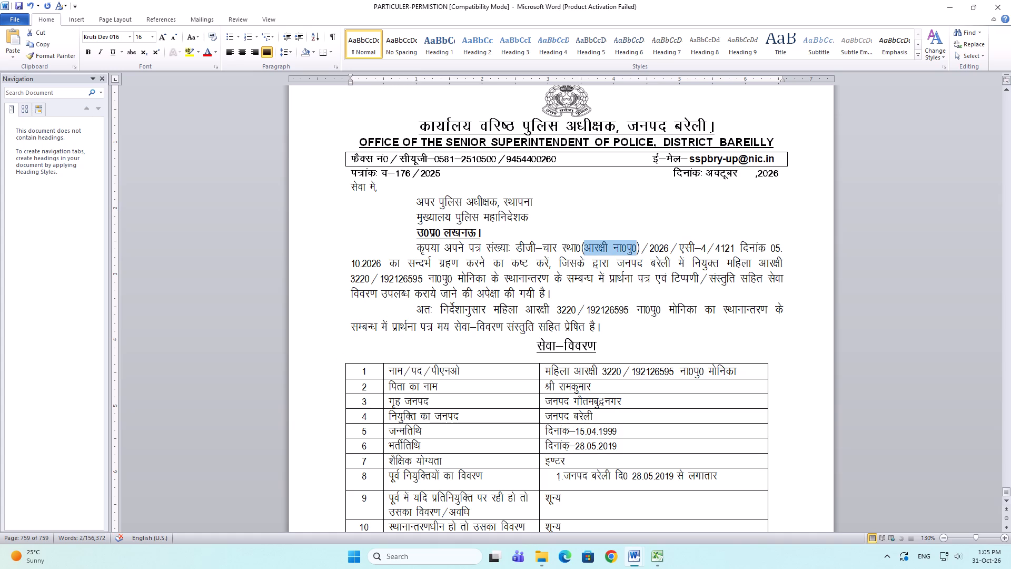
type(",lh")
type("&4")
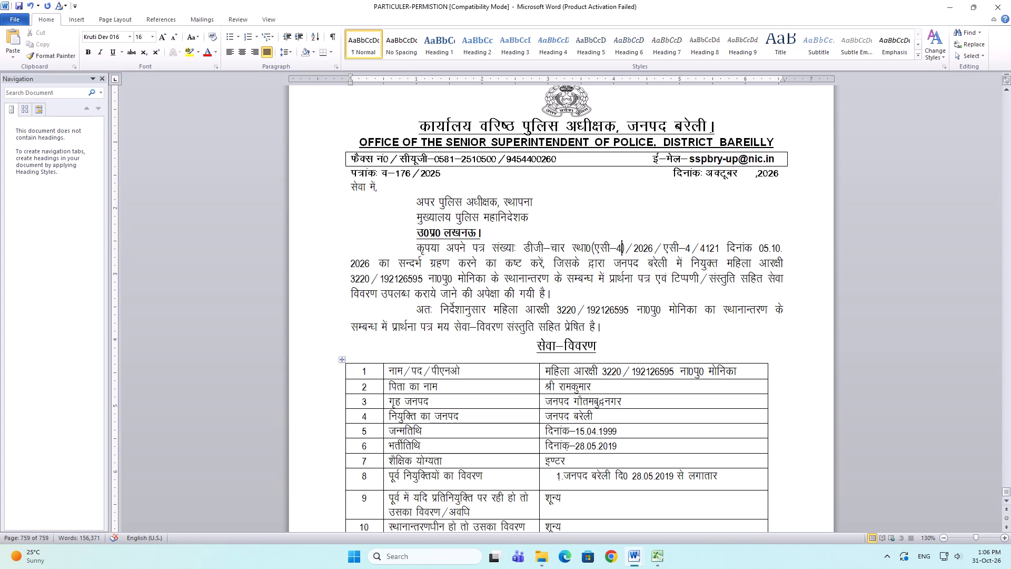
Replace the part of the reference number after 2026 with /4849.
left_click(654, 247)
key("Delete")
key("Delete")
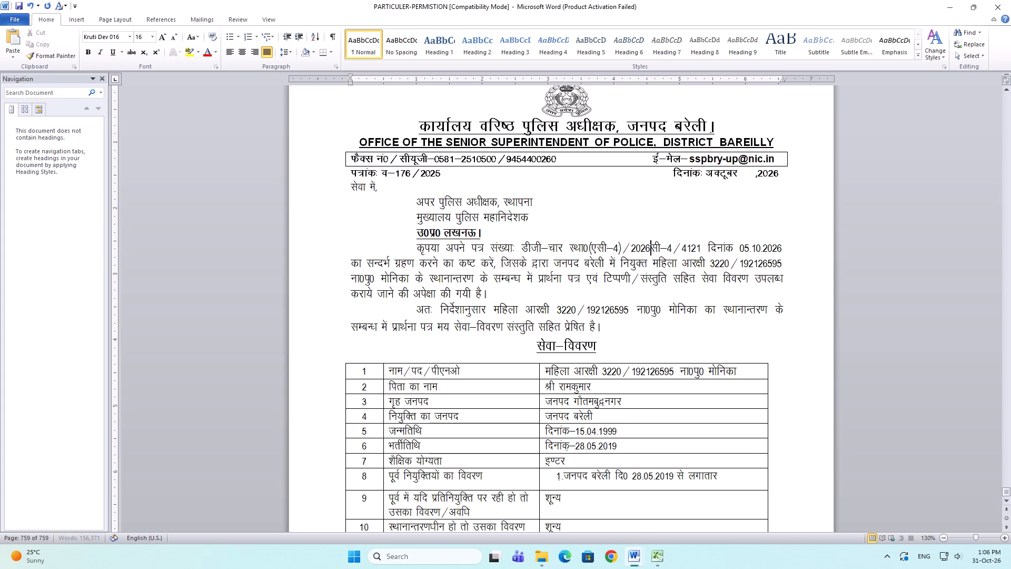
key("Delete")
key("Delete")
key("Delete")
key("Delete")
key("Delete")
key("Delete")
key("Delete")
key("Delete")
key("Delete")
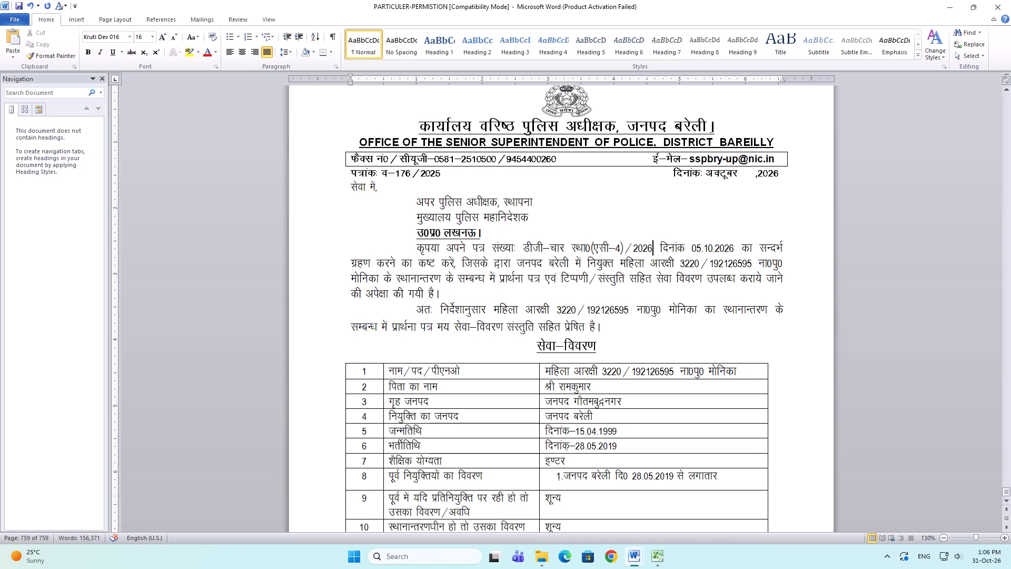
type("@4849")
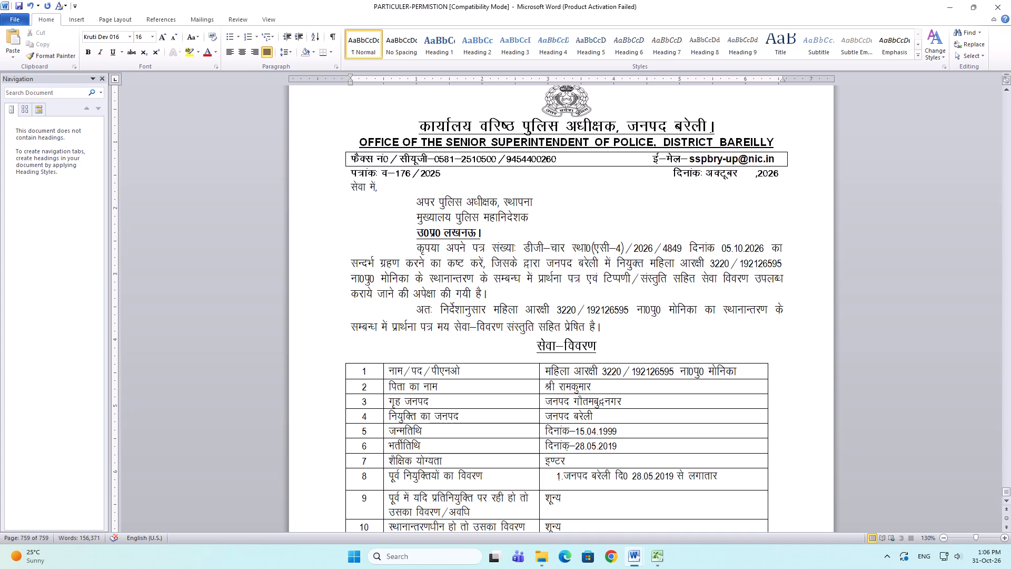
Set the reference date in the first paragraph to 24.10.2026.
left_click_drag(721, 243, 750, 247)
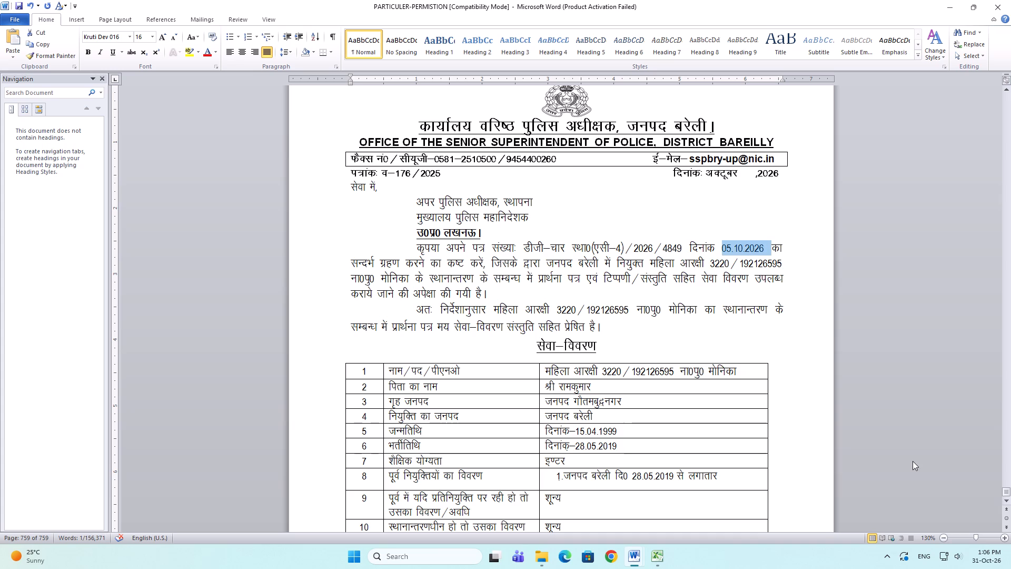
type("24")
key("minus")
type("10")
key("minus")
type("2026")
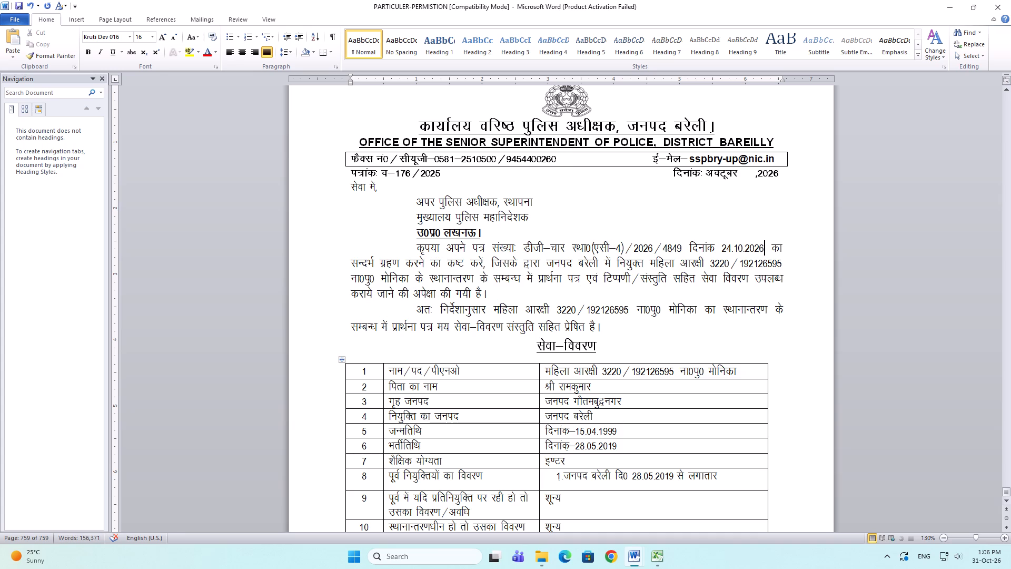
Remove the word महिला before आरक्षी in the first paragraph.
left_click_drag(652, 262, 686, 266)
key("Delete")
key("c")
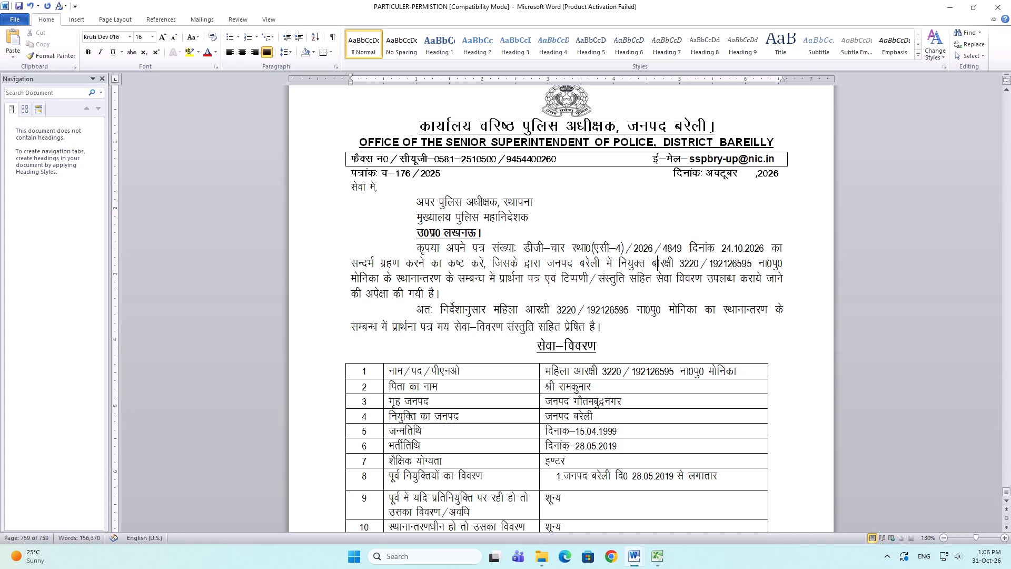
key("BackSpace")
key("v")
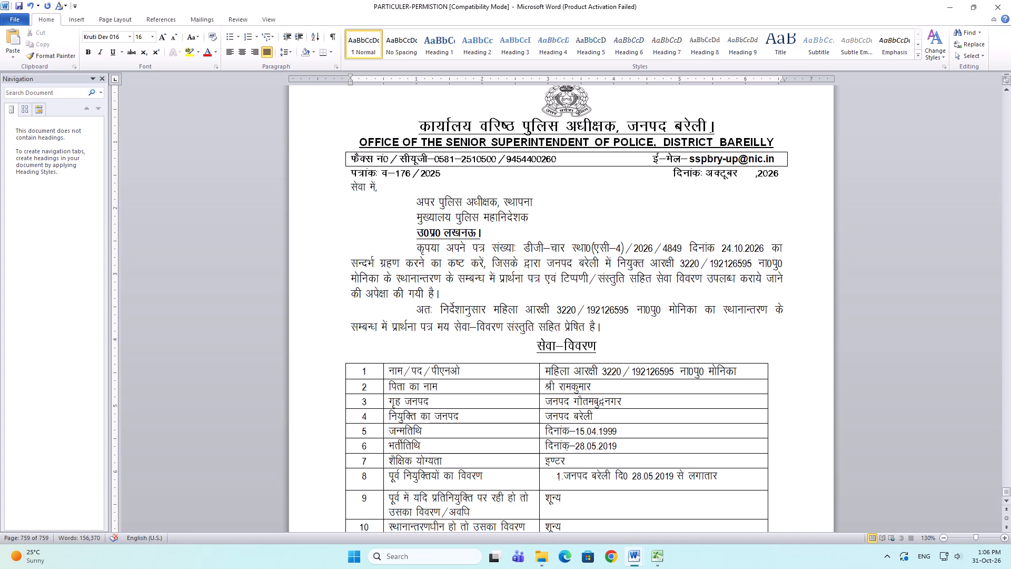
Replace the constable number and PNO in the first paragraph with those of the new applicant.
left_click_drag(680, 261, 718, 266)
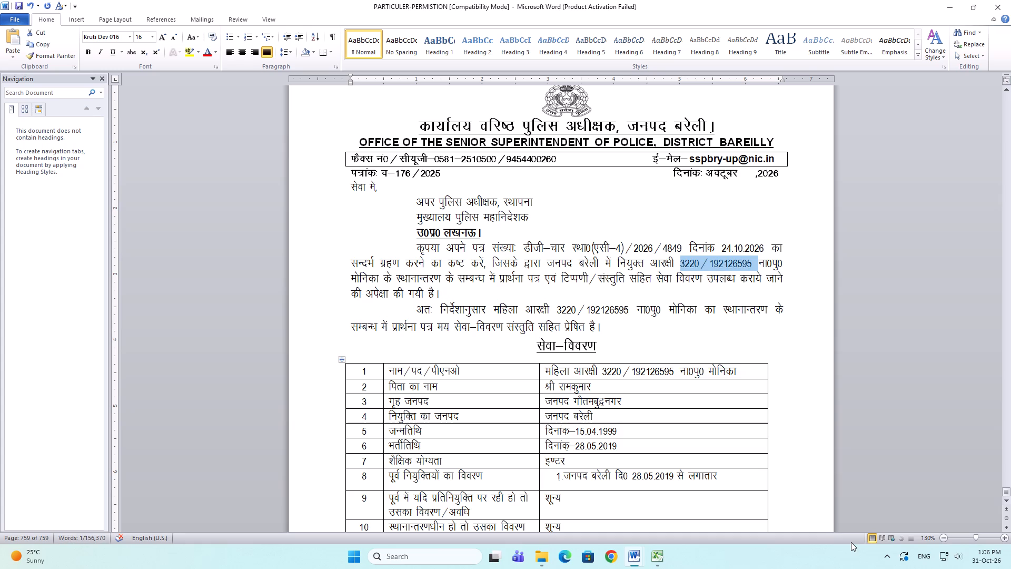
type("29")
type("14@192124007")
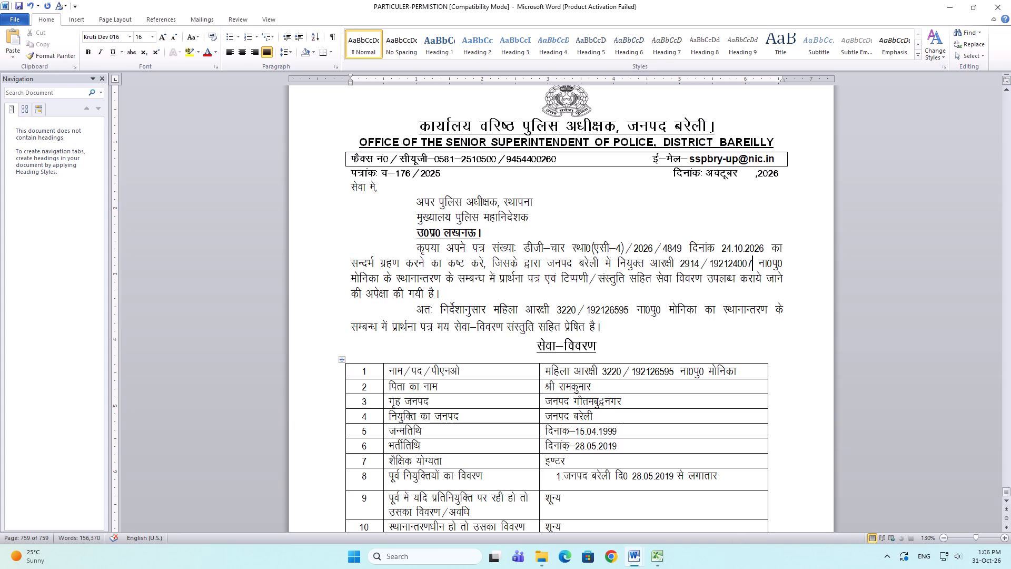
Replace the constable's name in the first paragraph with the new applicant's name.
left_click_drag(350, 277, 378, 278)
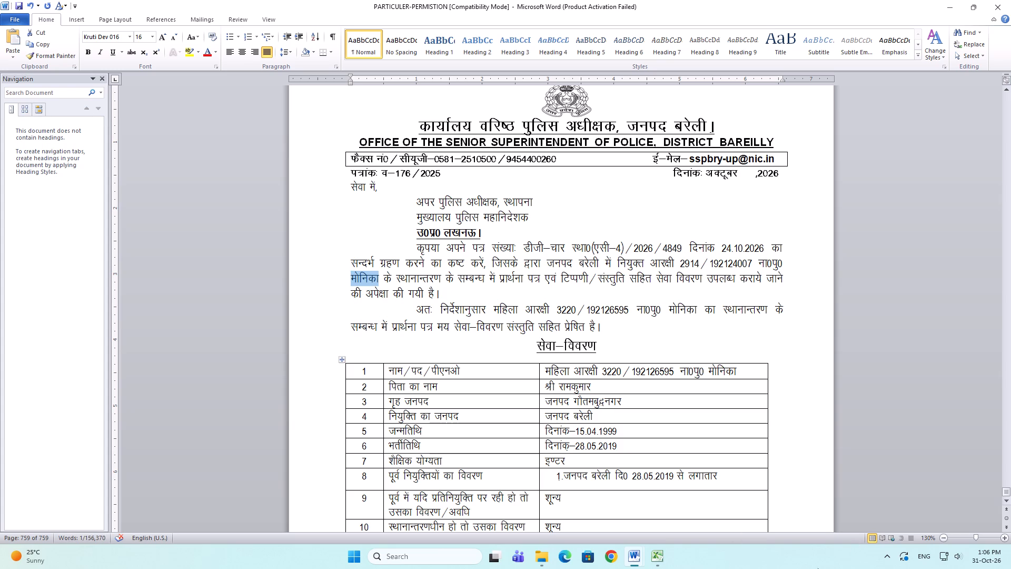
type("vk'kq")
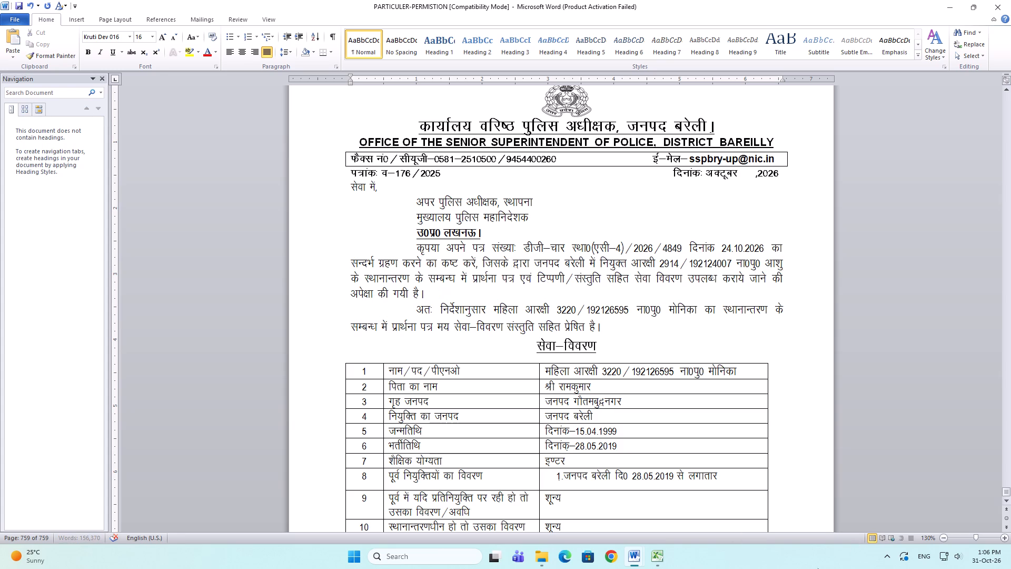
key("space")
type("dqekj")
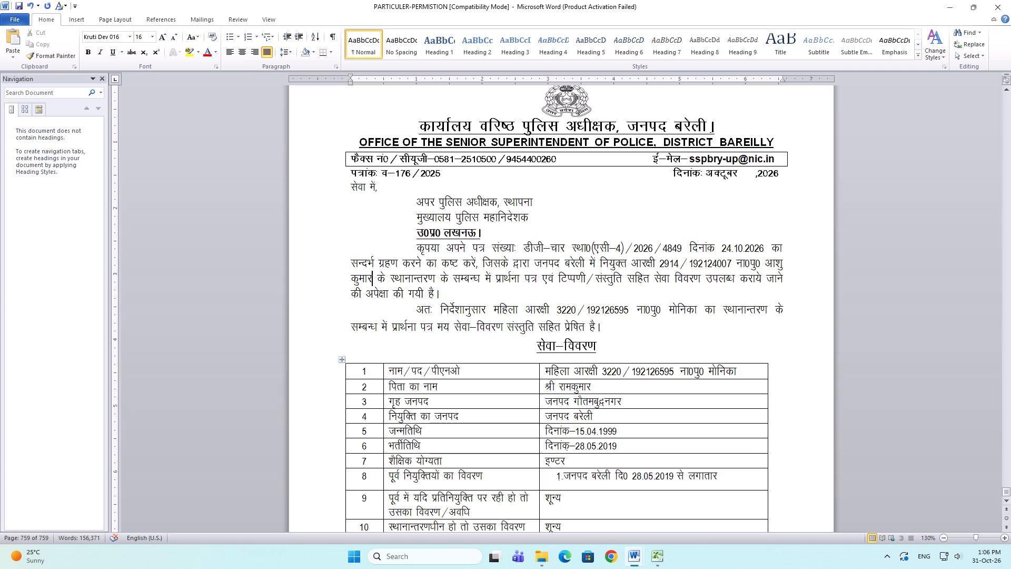
Copy the new applicant's rank, numbers and name from the first paragraph over the old details in the second paragraph and table row 1.
left_click_drag(632, 260, 376, 279)
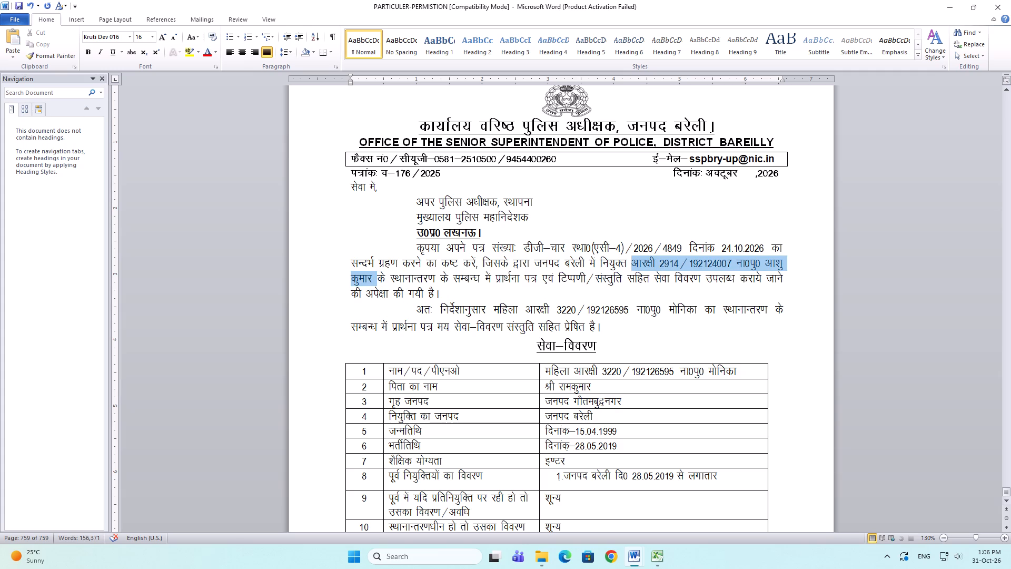
left_click_drag(376, 279, 372, 278)
key("ctrl+c")
key("ctrl+c")
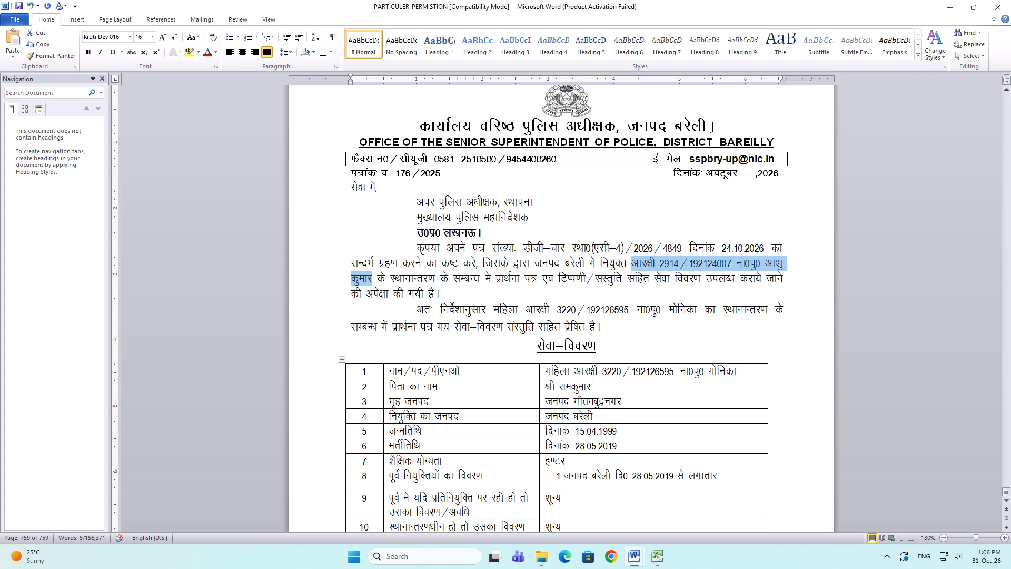
left_click_drag(494, 306, 701, 304)
key("ctrl+v")
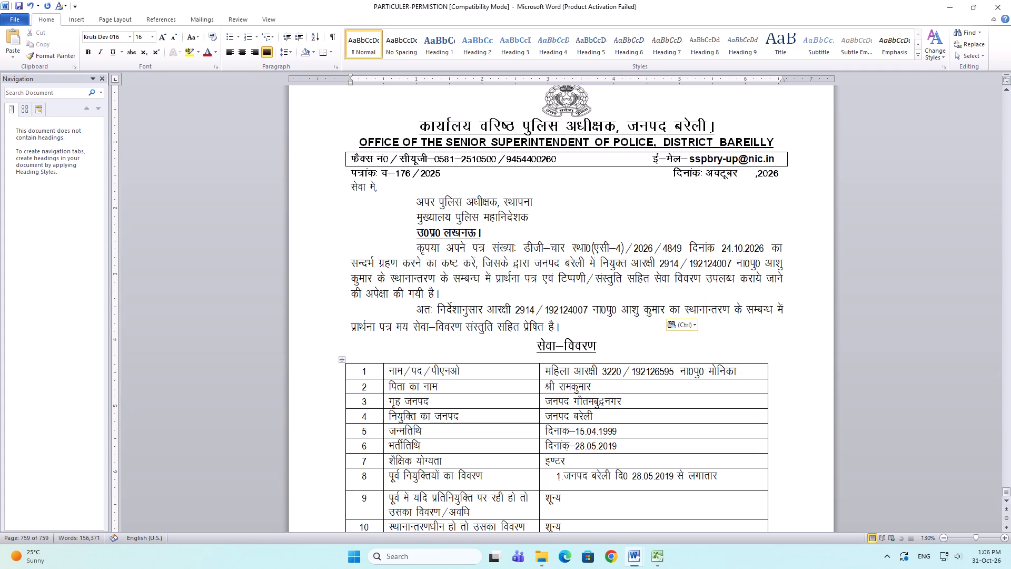
left_click_drag(741, 369, 547, 367)
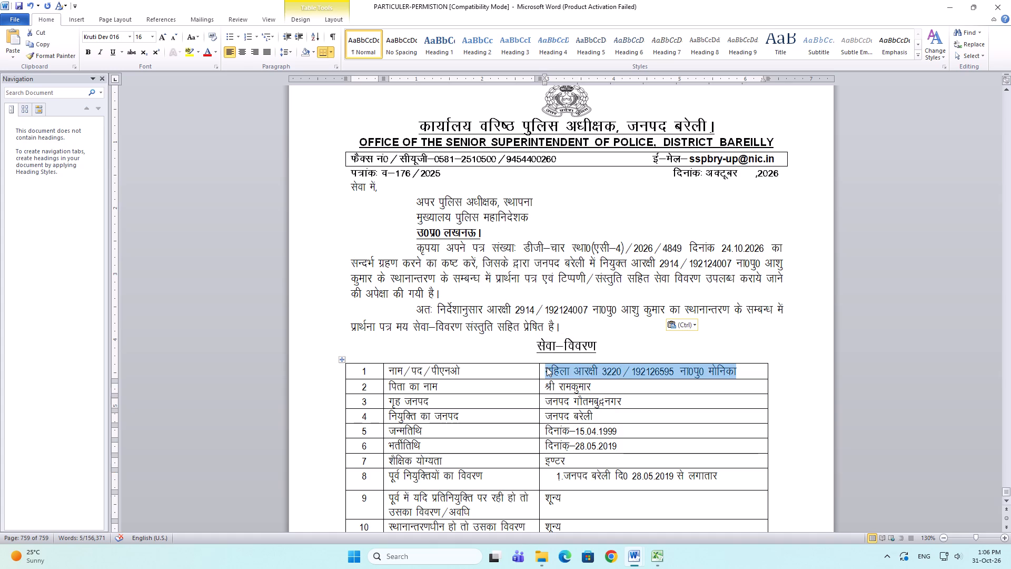
key("ctrl+v")
Copy the applicant's PNO from table row 1, search for it in the nominal roll new workbook, and select the matching row.
left_click_drag(603, 371, 628, 372)
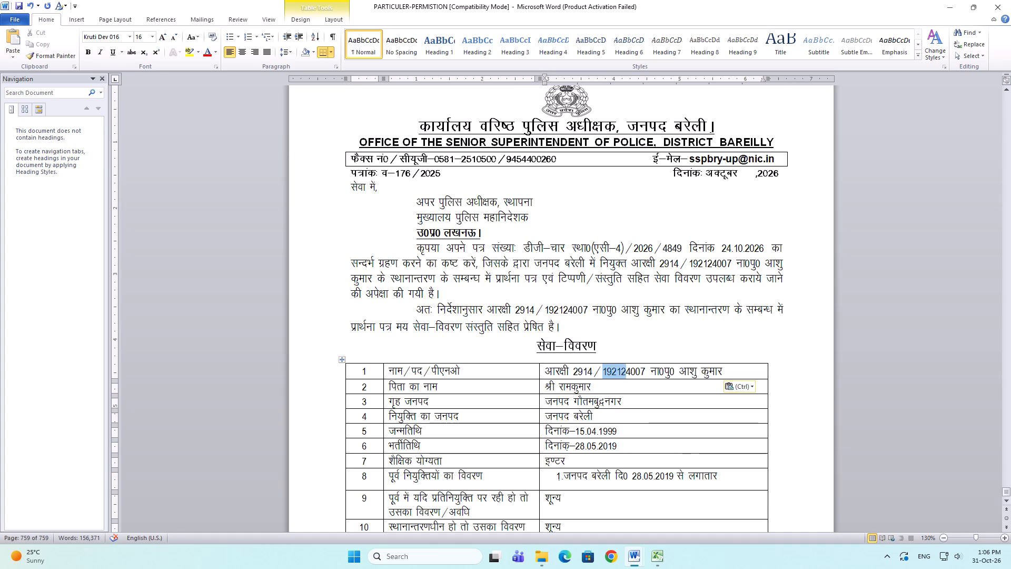
left_click_drag(628, 372, 647, 373)
key("ctrl+c")
key("alt+Tab")
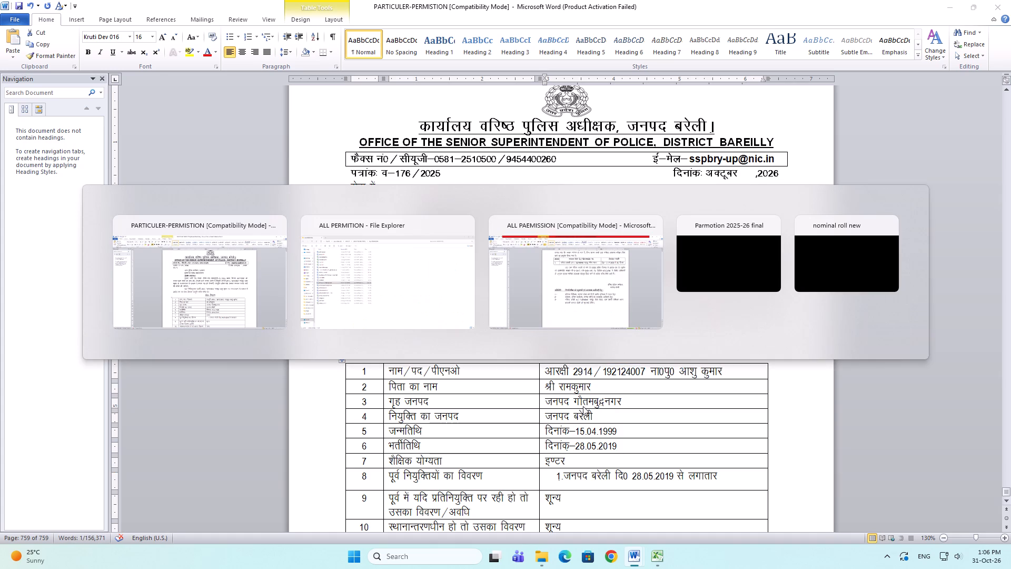
key("alt+Tab")
key("alt+Tab")
key("alt+Tab")
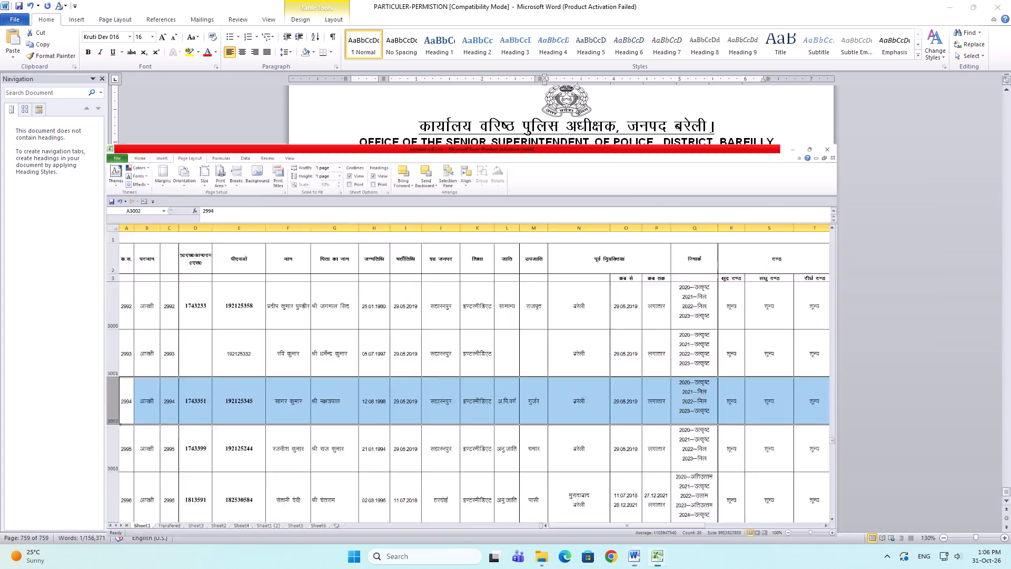
left_click(538, 297)
double_click(323, 258)
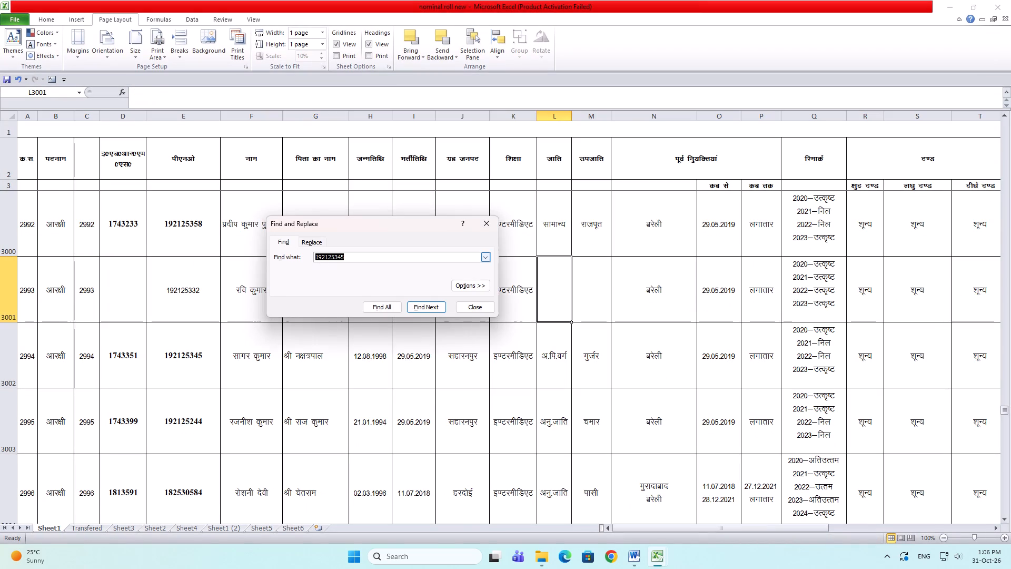
key("ctrl+v")
key("Return")
left_click(0, 330)
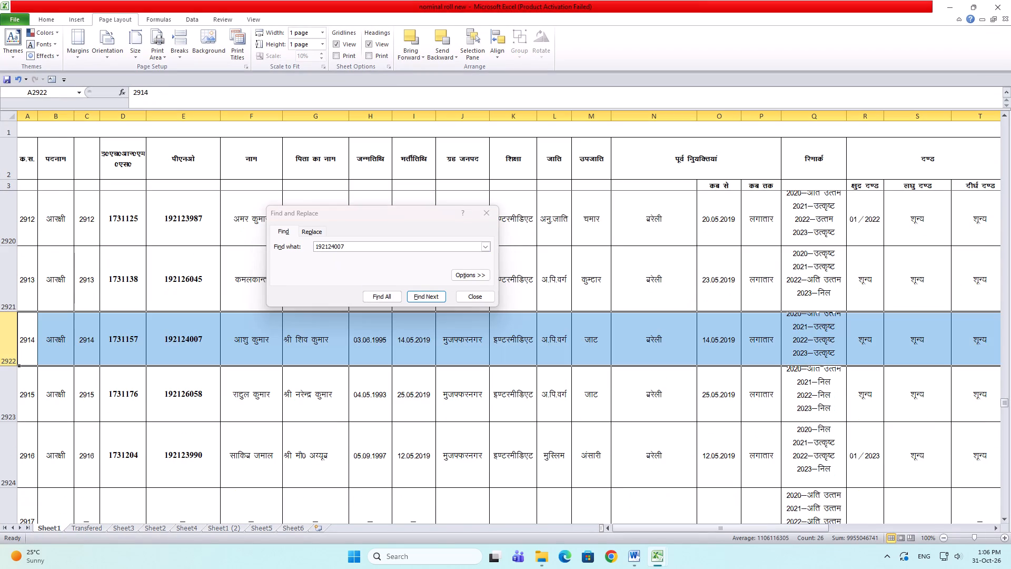
Back in the PARTICULER-PERMISTION letter, replace the father's name in table row 2 with the one from the nominal roll.
key("alt+Tab")
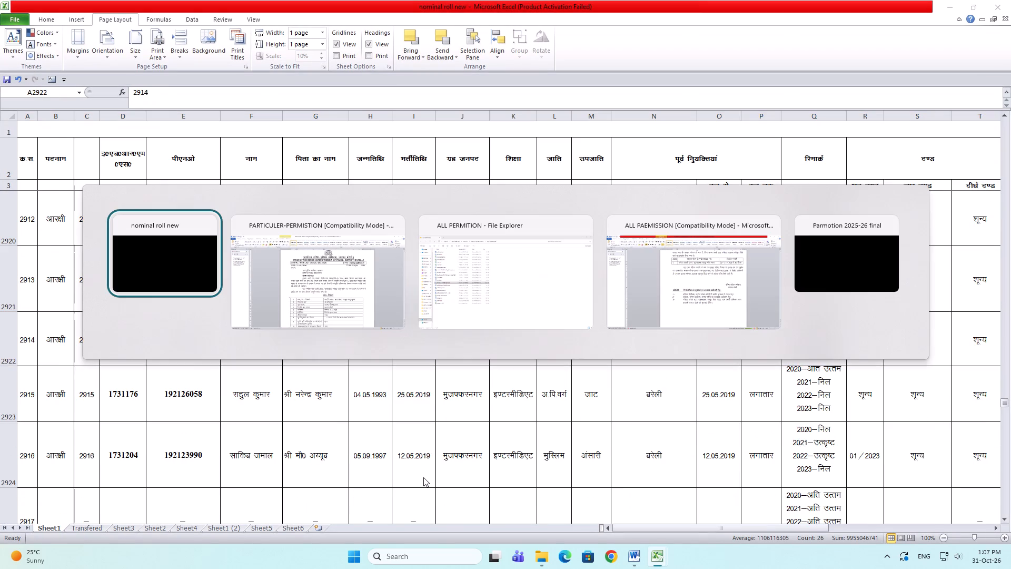
key("alt+Tab")
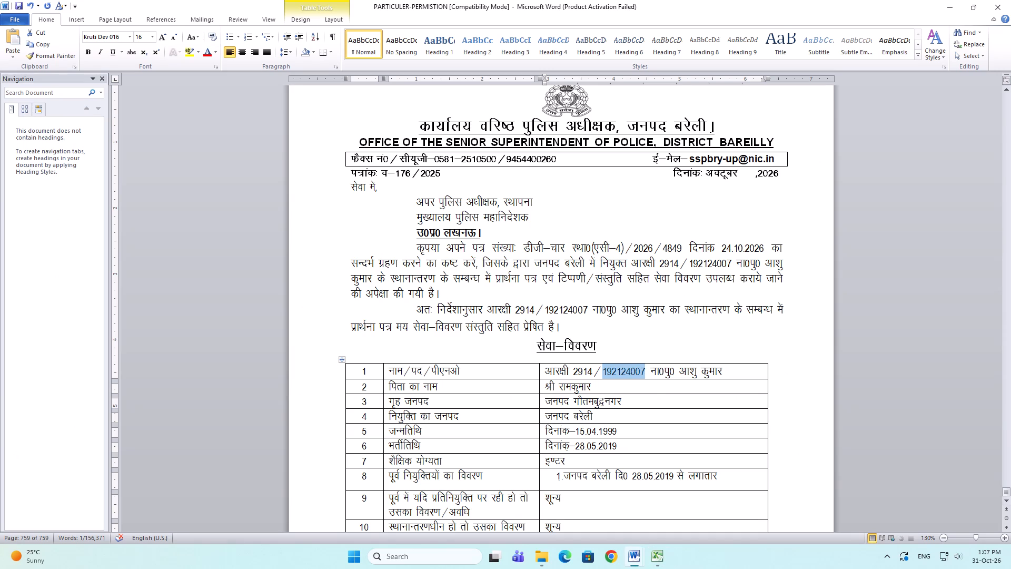
left_click_drag(558, 387, 591, 387)
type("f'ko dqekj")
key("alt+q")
Check the home district in the nominal roll and change it in table row 3 of the letter to मुजफ्फरनगर.
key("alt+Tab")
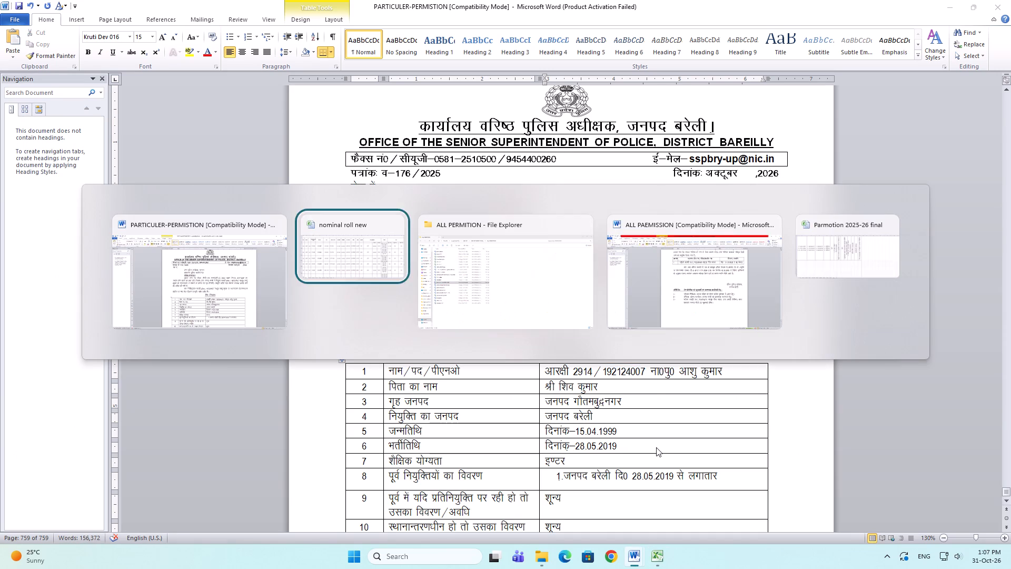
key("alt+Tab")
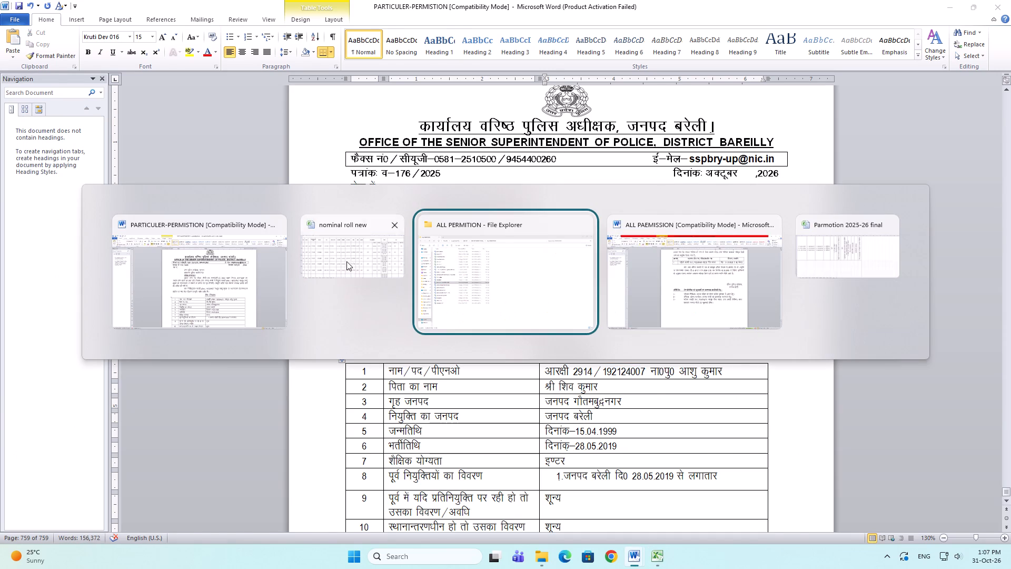
left_click(346, 261, "alt")
key("alt+Tab")
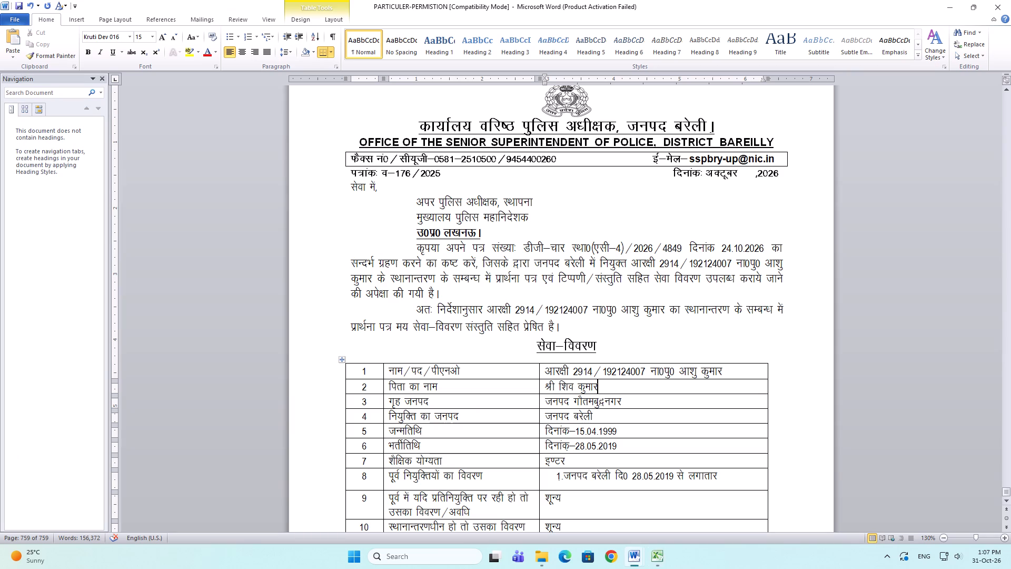
left_click_drag(574, 400, 617, 401)
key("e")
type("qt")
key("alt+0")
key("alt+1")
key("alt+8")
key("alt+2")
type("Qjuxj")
Check the nominal roll and replace the date of birth in table row 5 with the new applicant's.
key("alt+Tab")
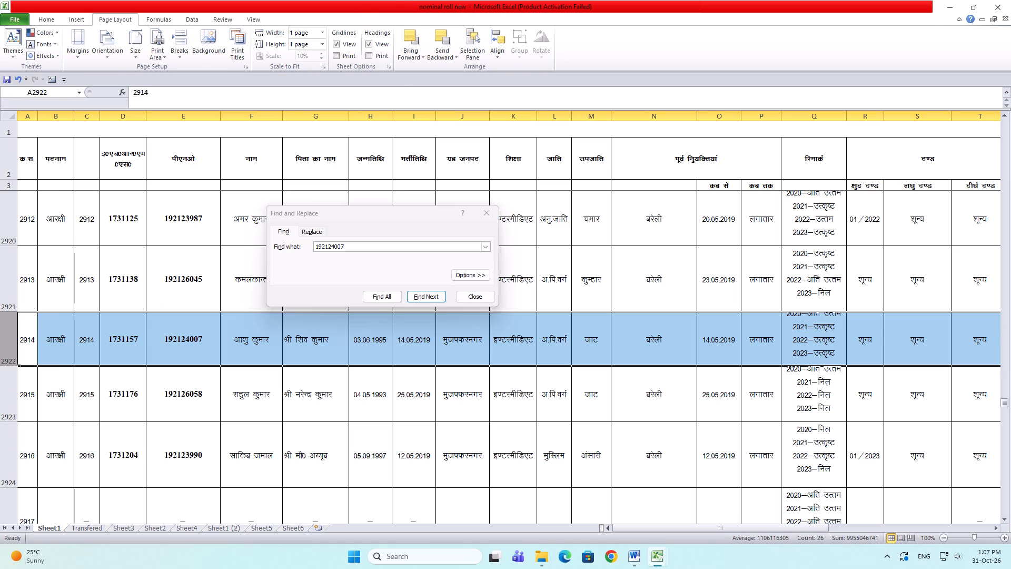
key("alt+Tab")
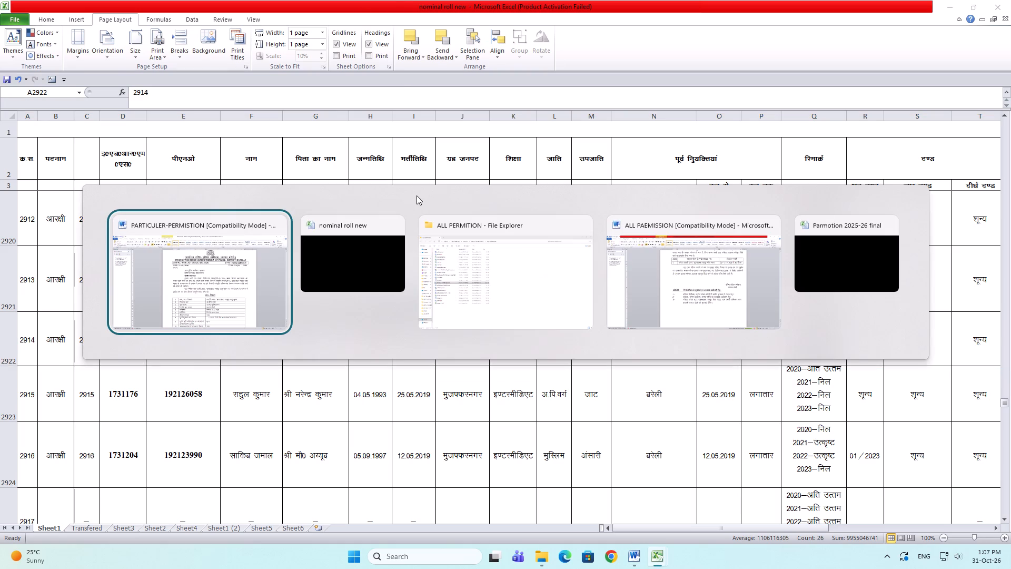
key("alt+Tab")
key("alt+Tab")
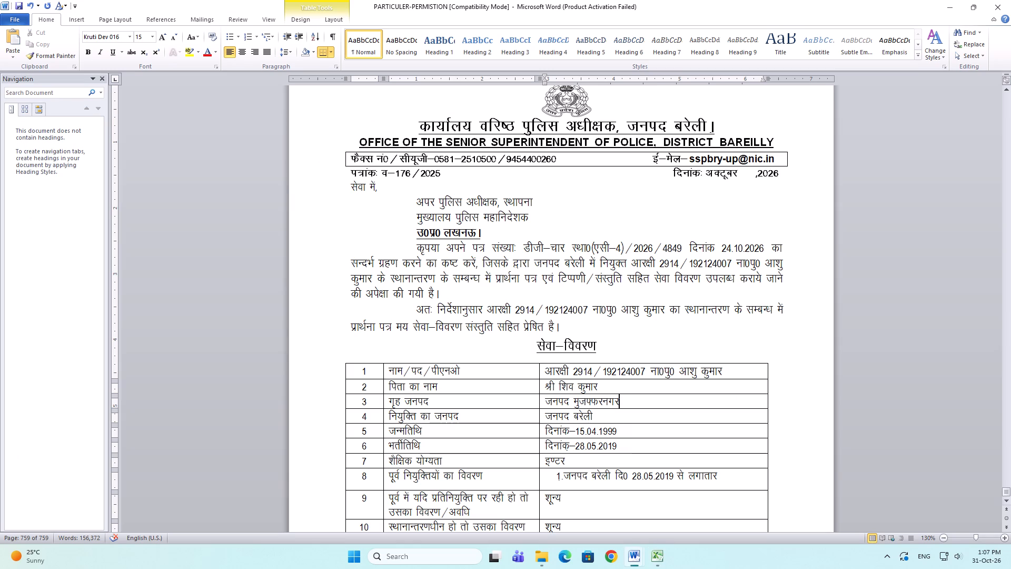
left_click_drag(577, 431, 614, 433)
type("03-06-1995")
Change the day of the recruitment date in table row 6 so it reads 14.05.2019.
left_click_drag(574, 448, 583, 446)
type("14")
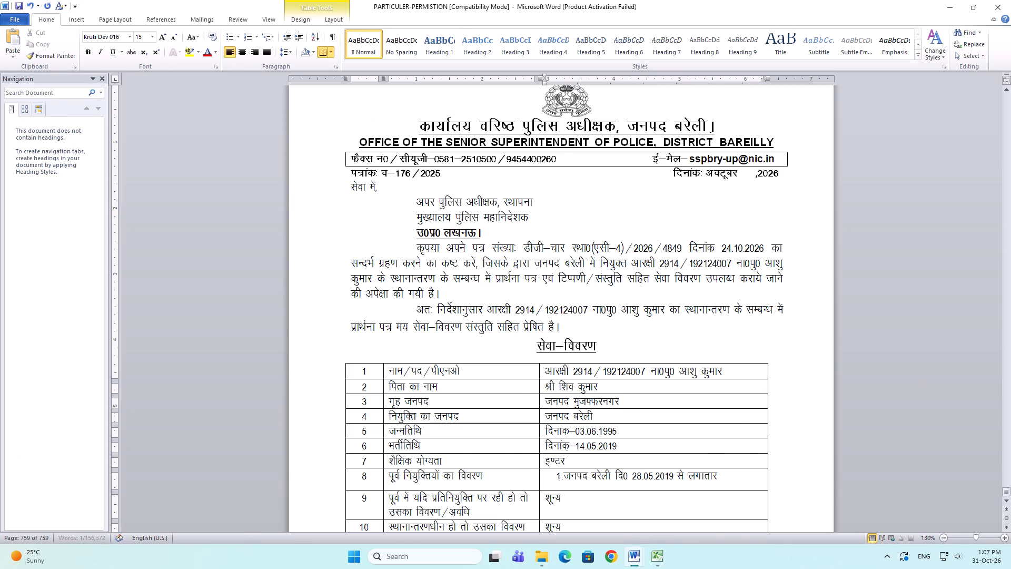
Check the posting start date in the nominal roll and set the Bareilly posting date in table row 8 to 14.05.2019.
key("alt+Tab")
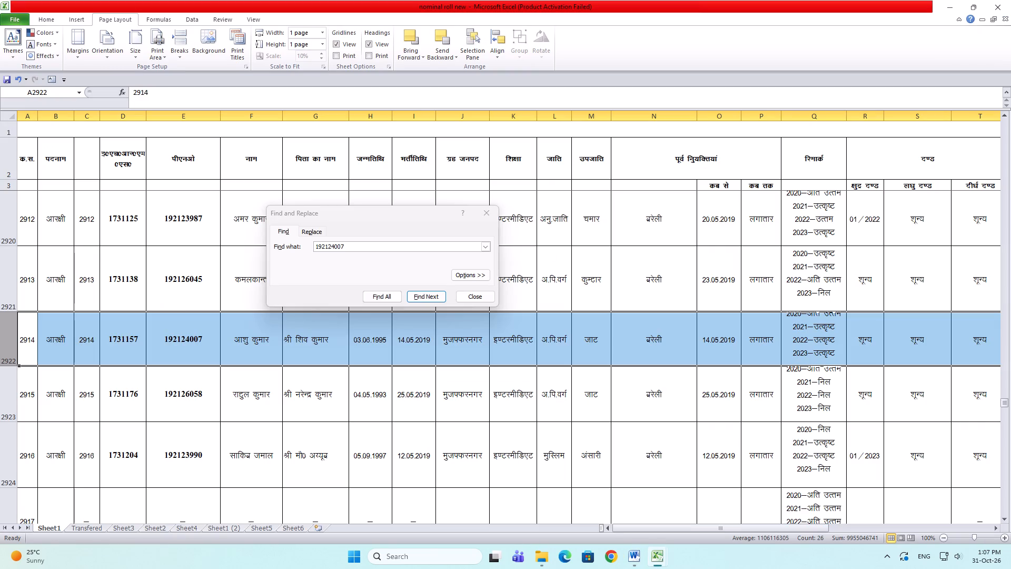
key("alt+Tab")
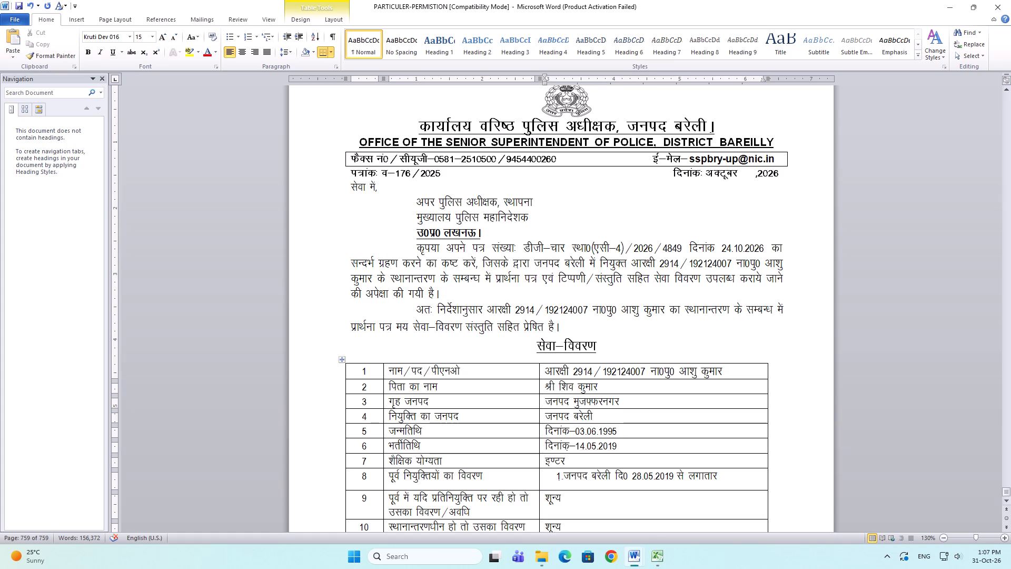
scroll(589, 456, "down", 3)
left_click(633, 372)
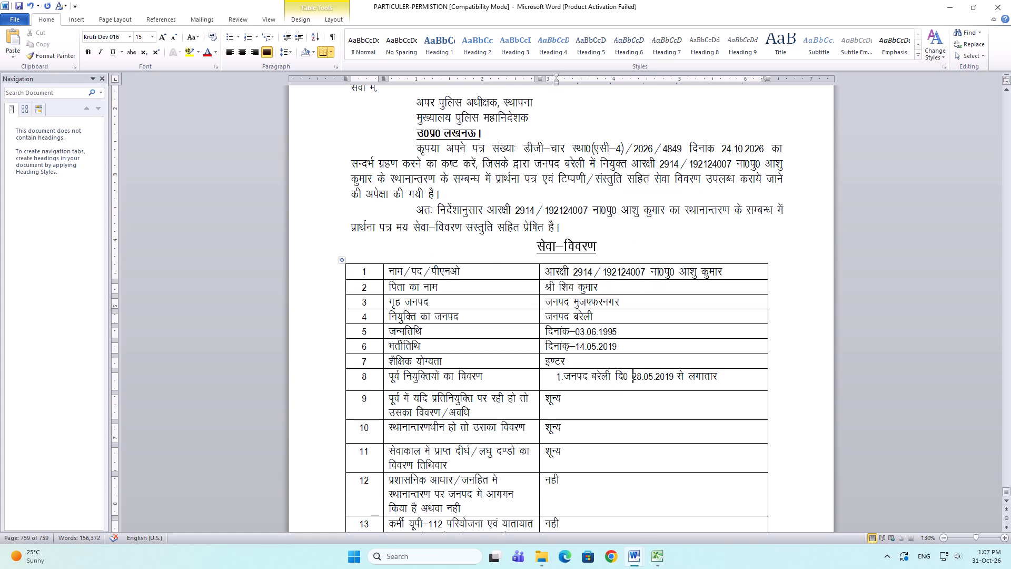
key("Delete")
key("Delete")
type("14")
Delete the word कृते before वरिष्ठ पुलिस अधीक्षक in the signature block.
scroll(603, 357, "down", 6)
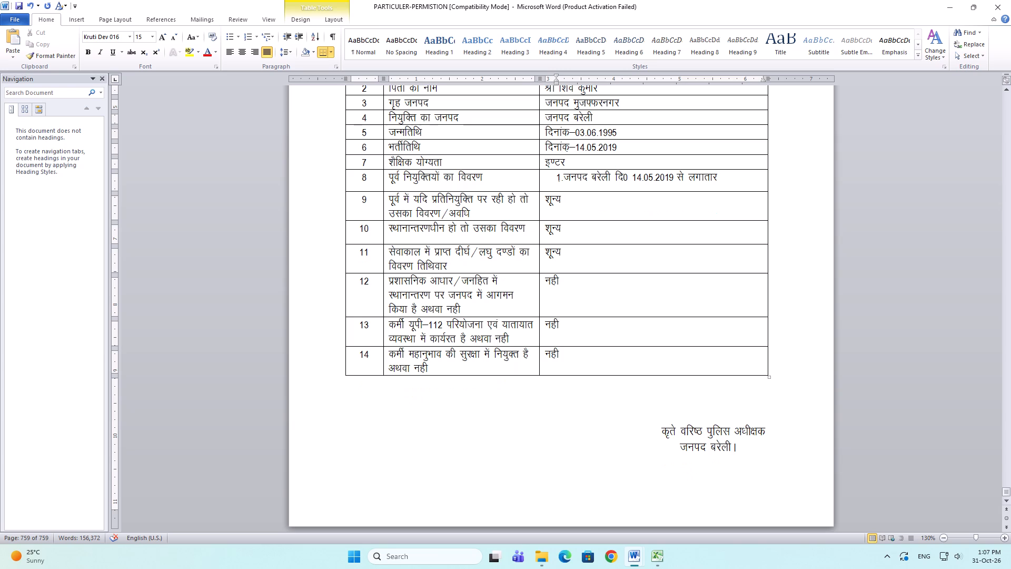
left_click(659, 430)
key("Delete")
key("Delete")
key("Delete")
key("Delete")
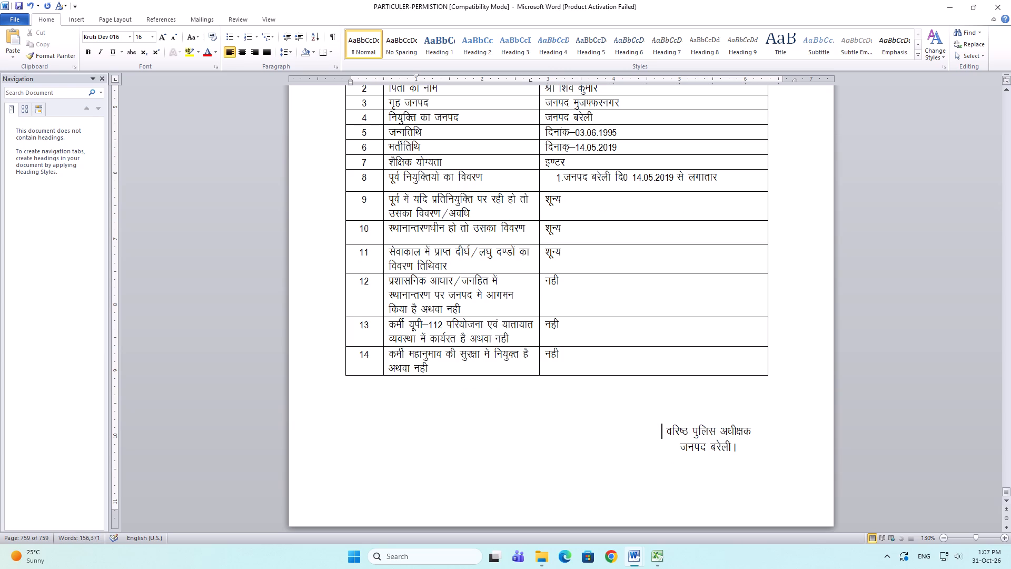
left_click(710, 433)
Replace the month अक्टूबर in the letter's header date with blank spaces before ,2026.
scroll(703, 413, "up", 10)
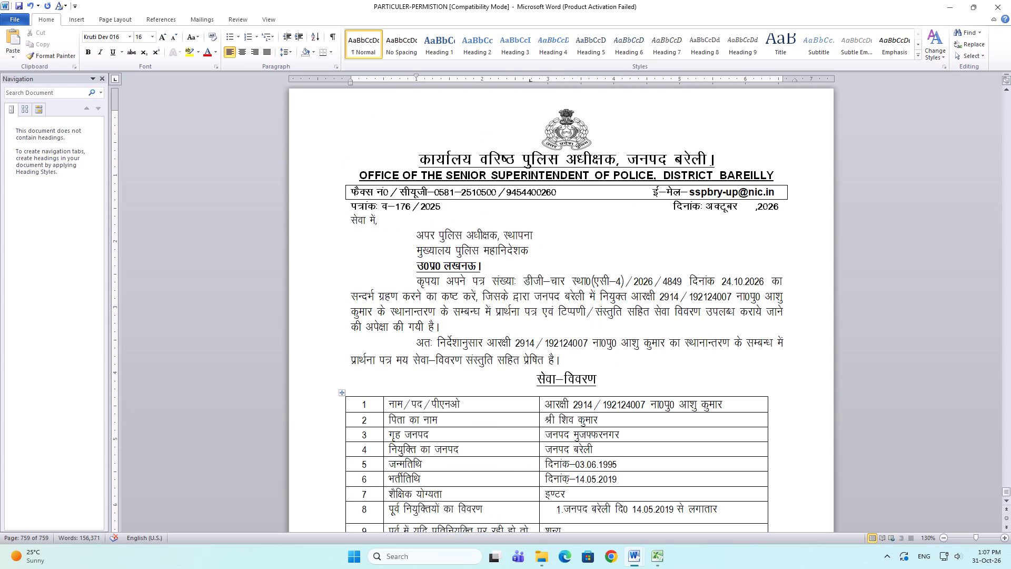
left_click_drag(706, 204, 736, 207)
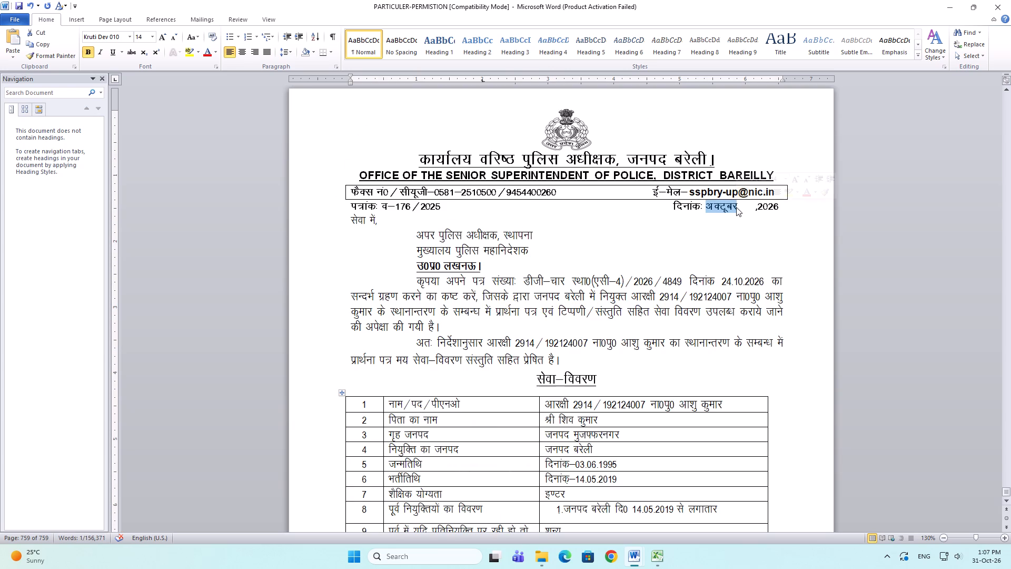
key("Delete")
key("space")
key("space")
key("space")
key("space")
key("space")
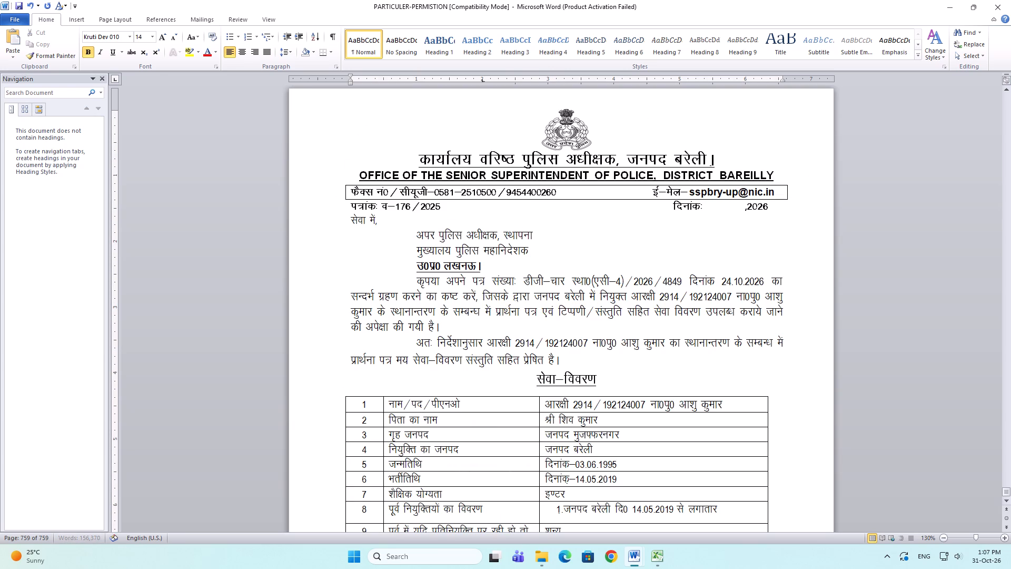
Print only the current page of the letter, one copy, on the Brother DCP-B7535DW printer.
left_click(707, 279)
key("ctrl+p")
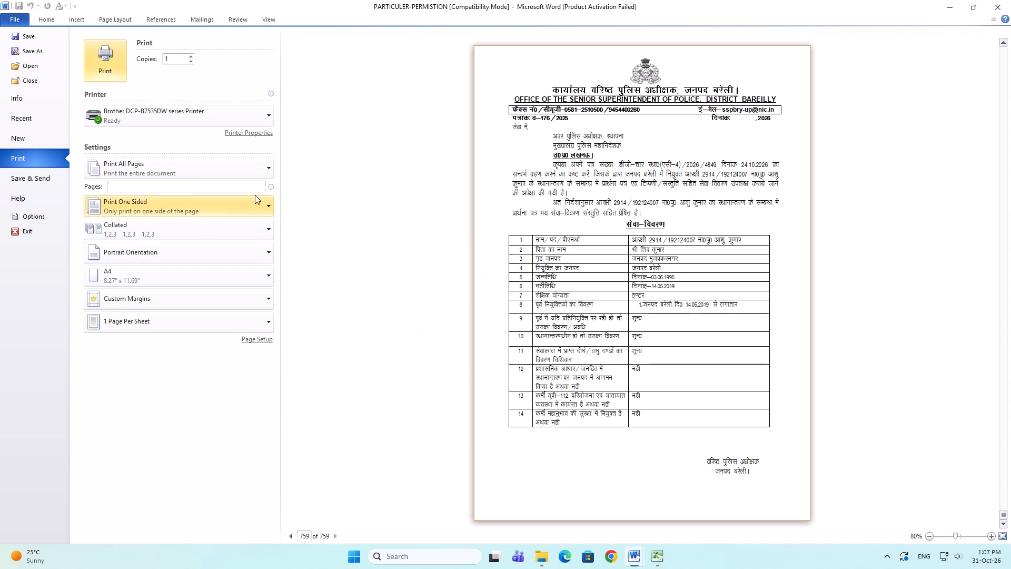
left_click(169, 168)
left_click(138, 246)
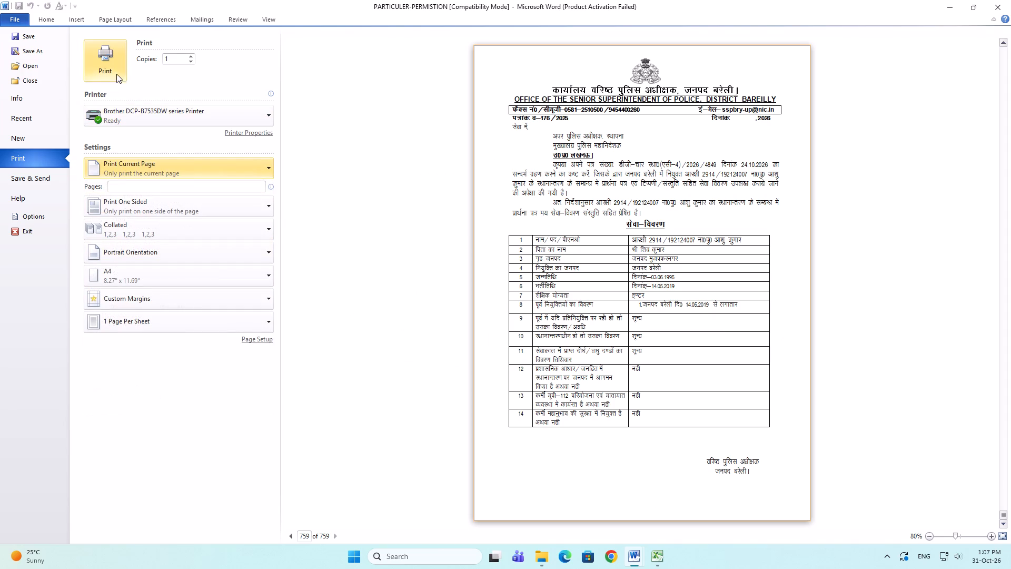
left_click(114, 70)
Save the PARTICULER-PERMISTION document.
key("ctrl+s")
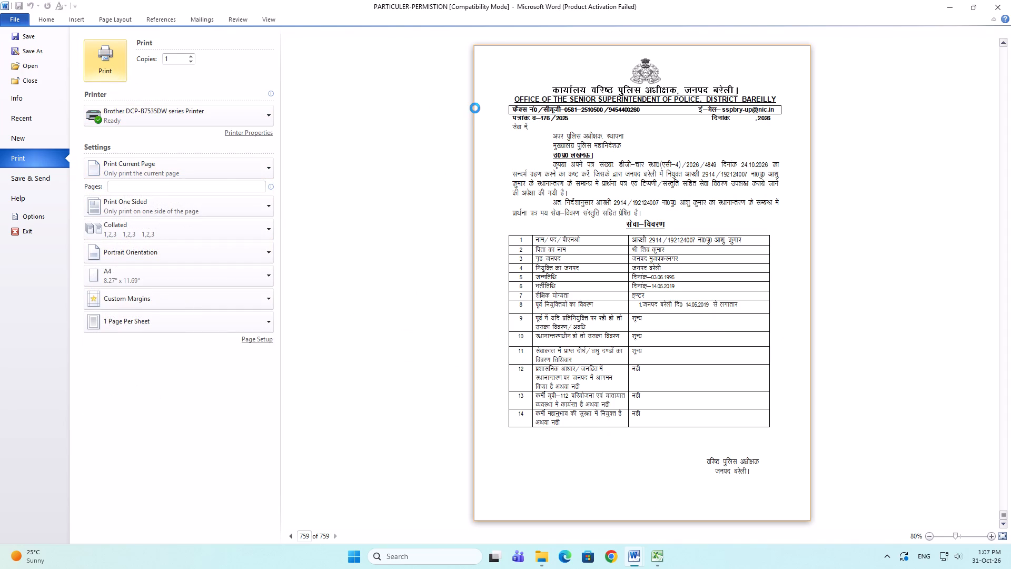
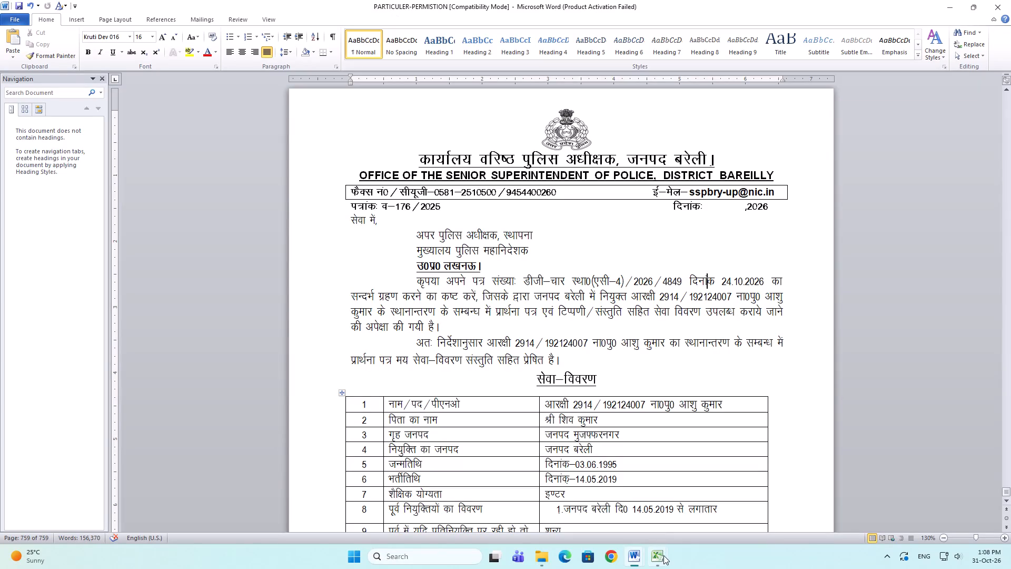
left_click(725, 509)
left_click_drag(291, 282, 281, 277)
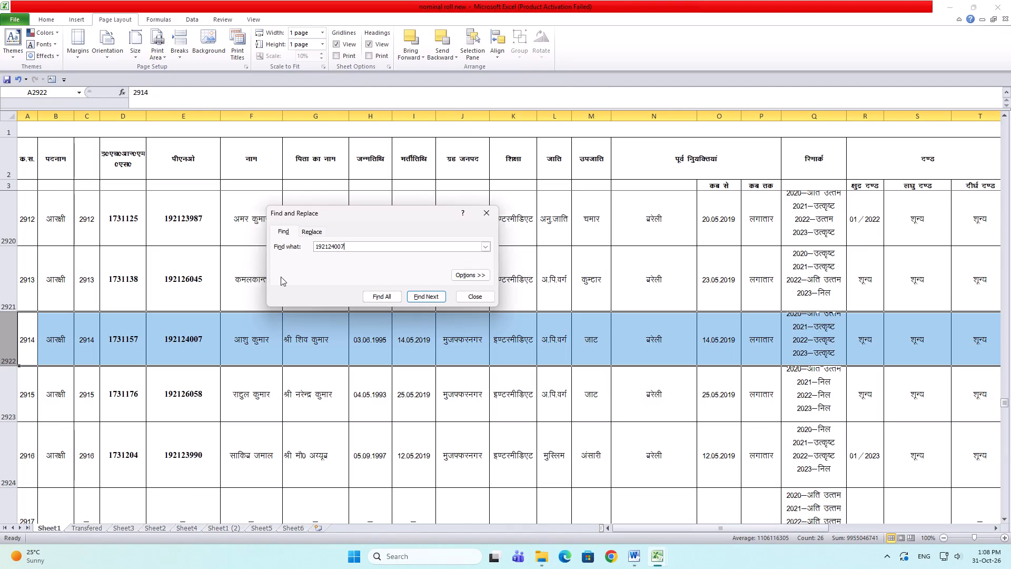
left_click_drag(281, 277, 273, 273)
left_click(155, 182)
left_click(328, 247)
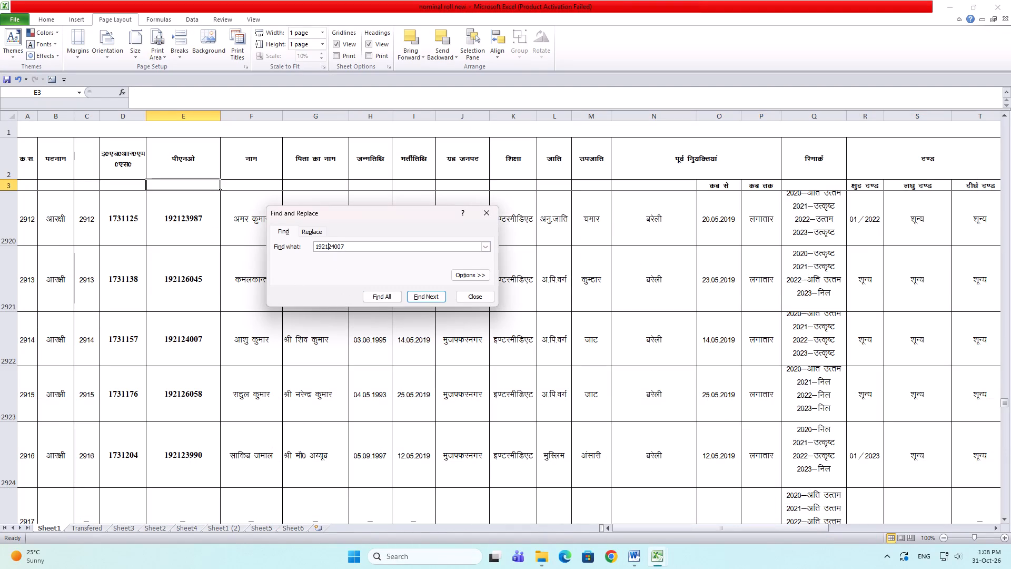
left_click(85, 114)
left_click_drag(360, 248, 296, 241)
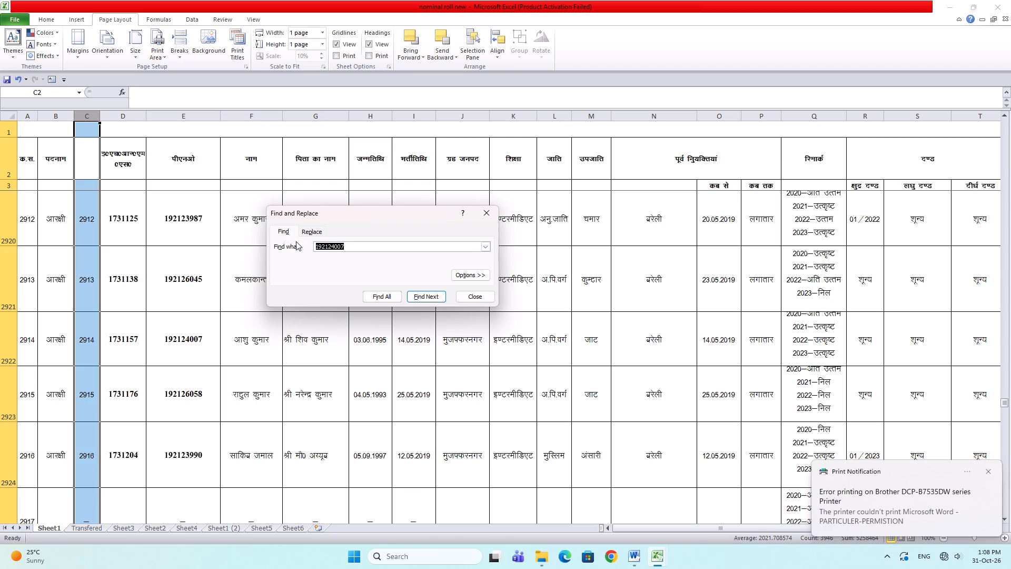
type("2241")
left_click(421, 296)
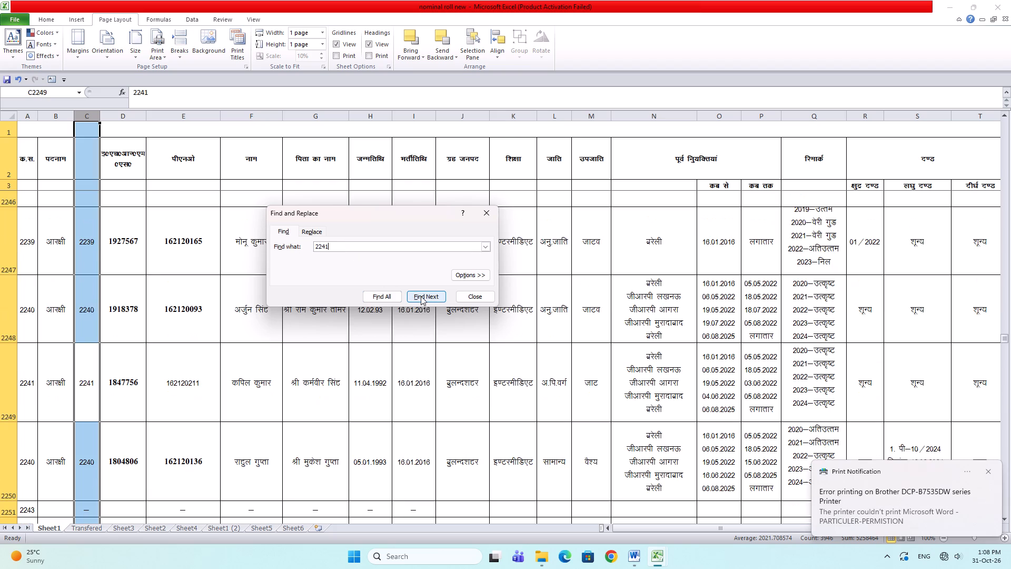
left_click(0, 380)
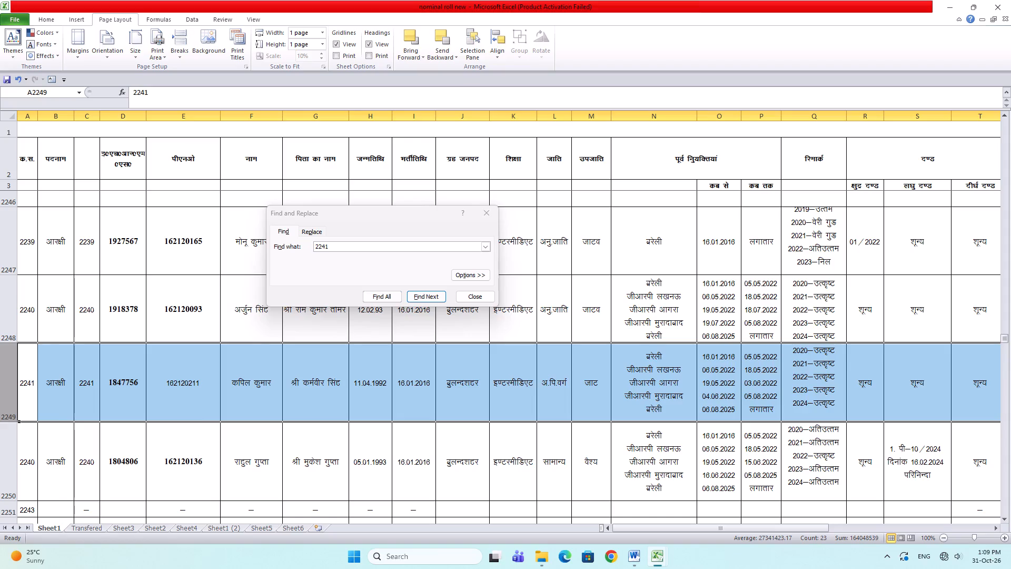
left_click_drag(715, 532, 826, 527)
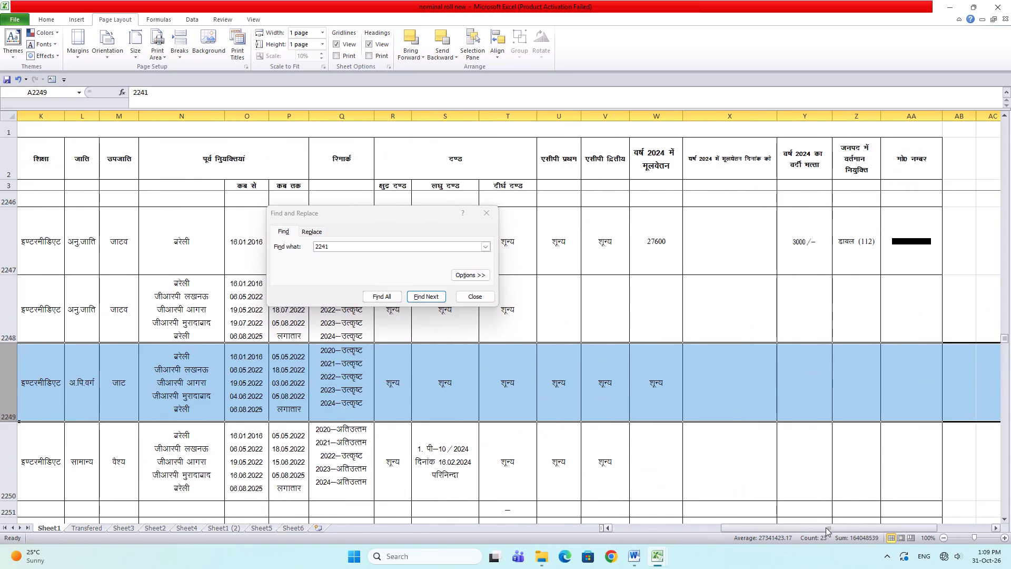
left_click_drag(739, 526, 494, 518)
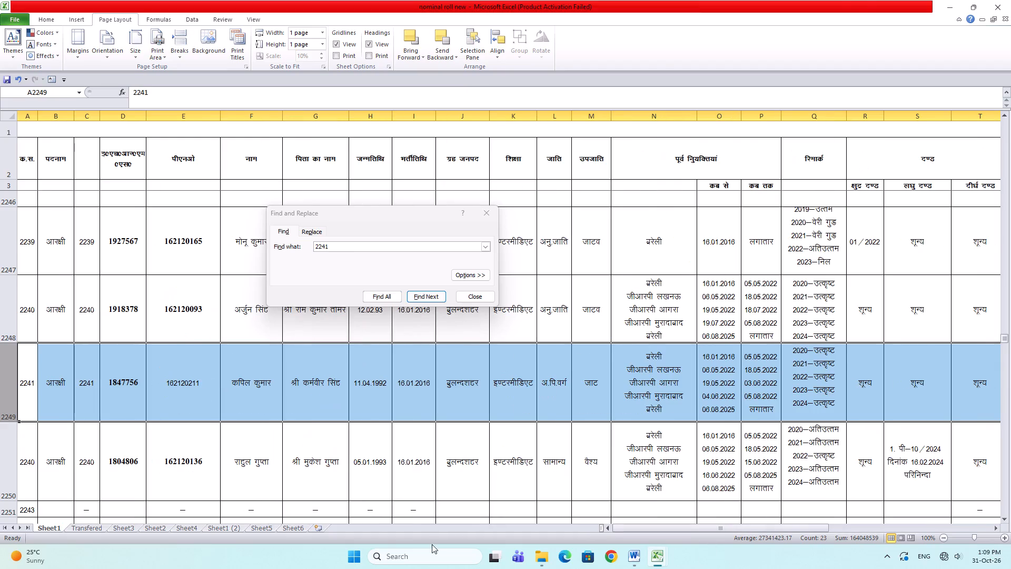
Close the ALL PERMITION folder window, open the NOMIRAL Rc 2025 workbook from the desktop and search it for समीक्षा (leh{kk).
left_click(950, 0)
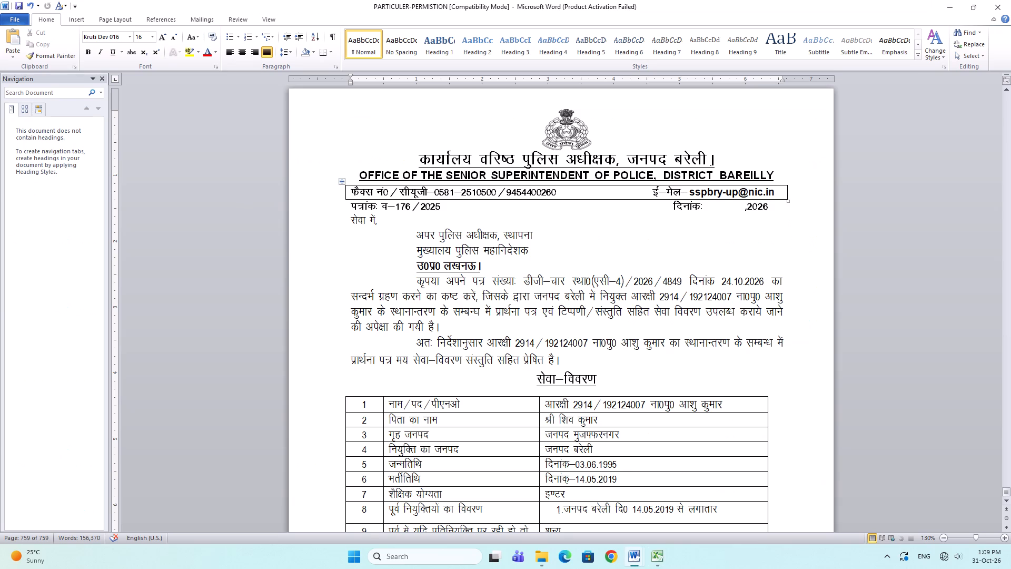
left_click(949, 2)
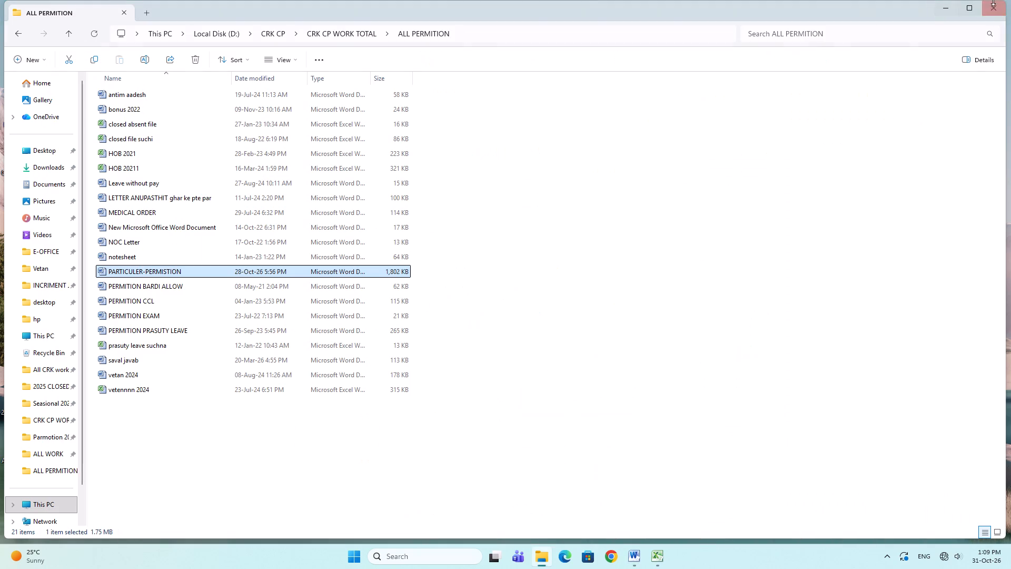
left_click(995, 2)
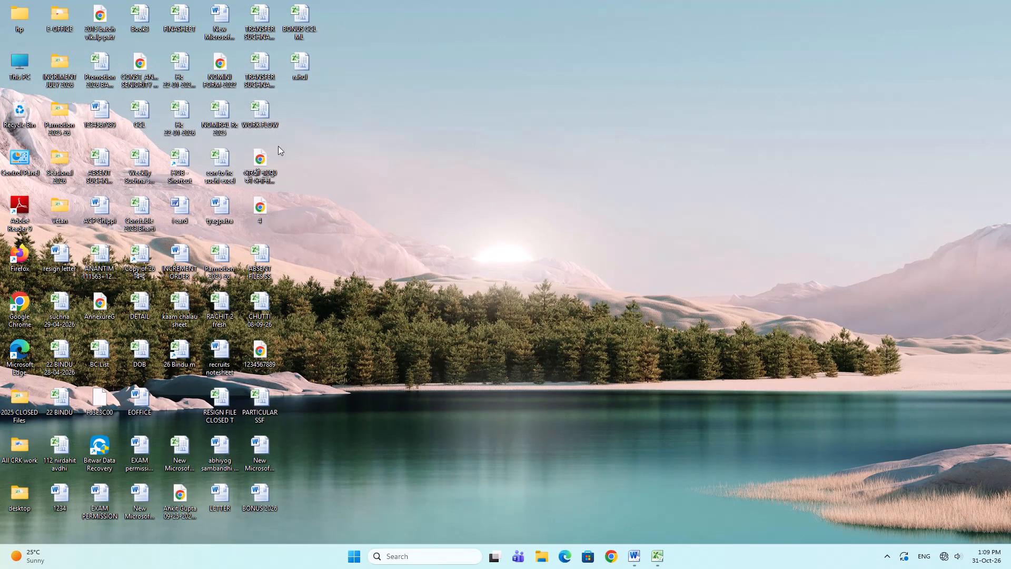
double_click(214, 122)
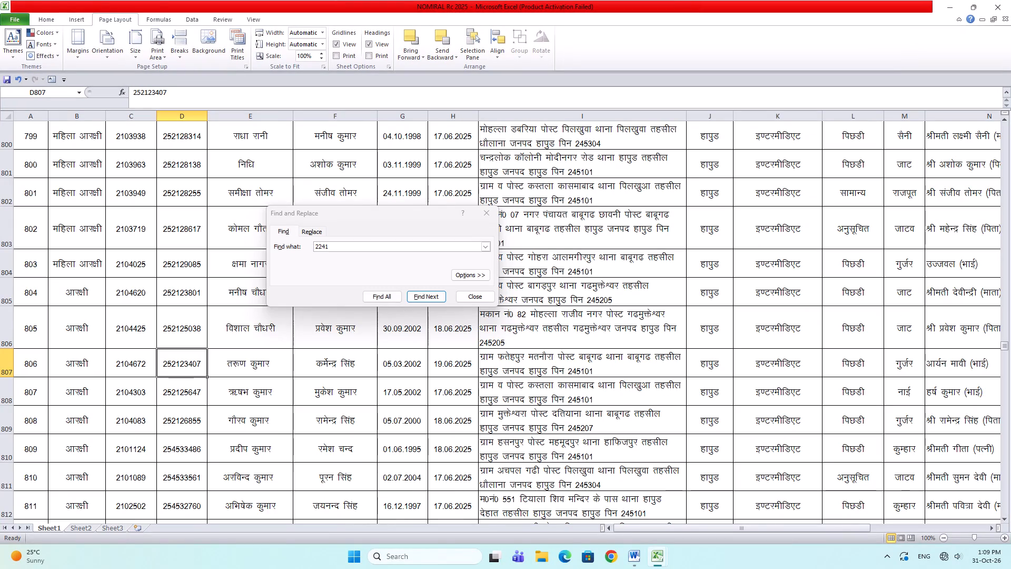
left_click(152, 221)
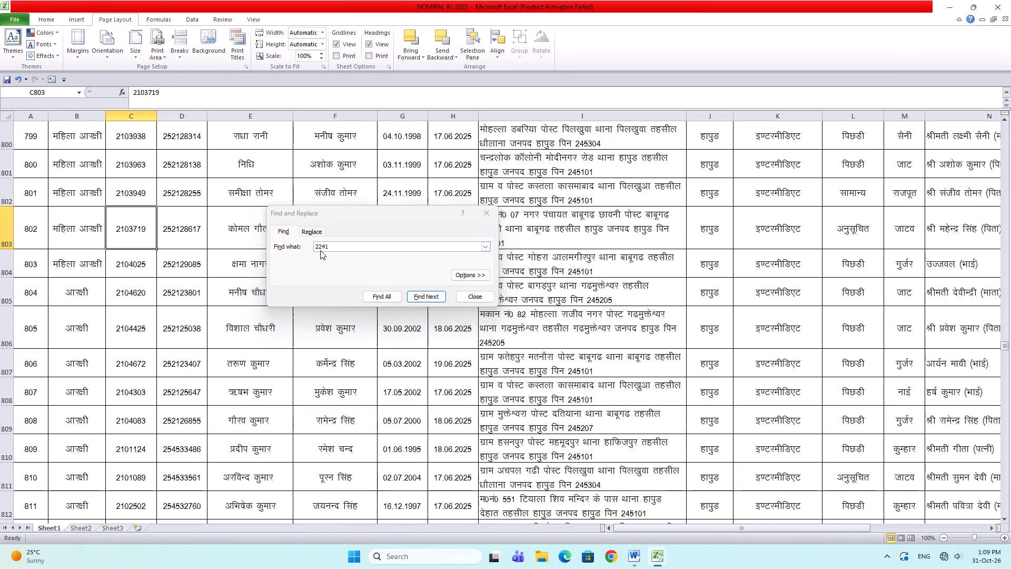
left_click_drag(351, 248, 291, 242)
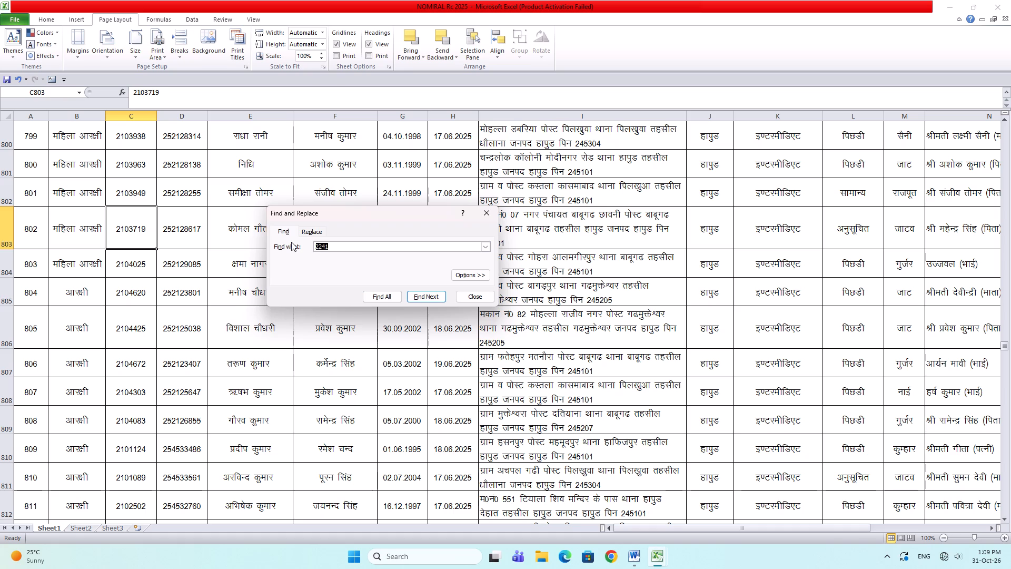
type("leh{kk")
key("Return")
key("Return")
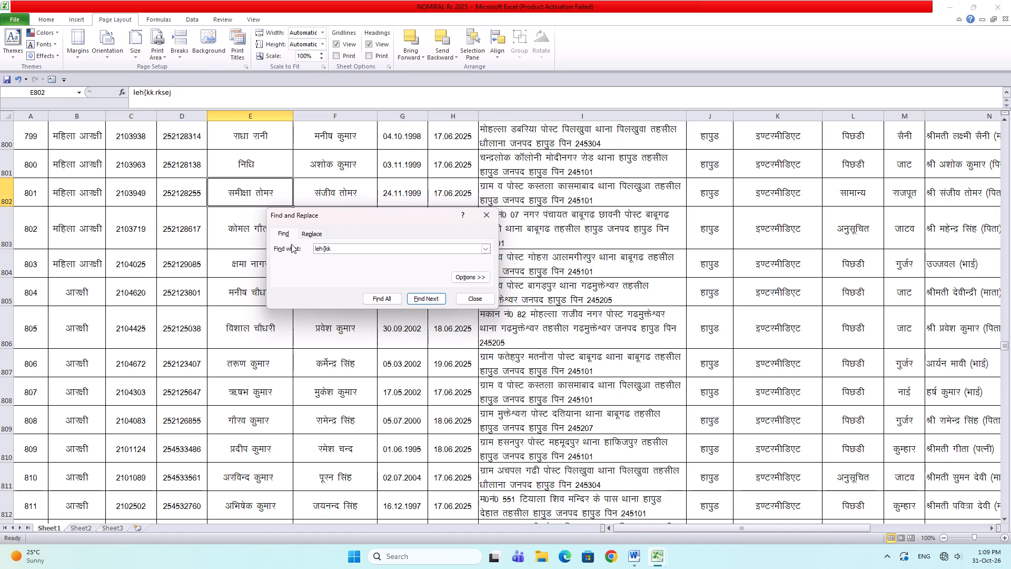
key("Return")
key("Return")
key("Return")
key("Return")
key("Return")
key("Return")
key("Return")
Close all open Excel workbooks, discarding the changes to Parmotion 2025-26 final.
left_click(1000, 4)
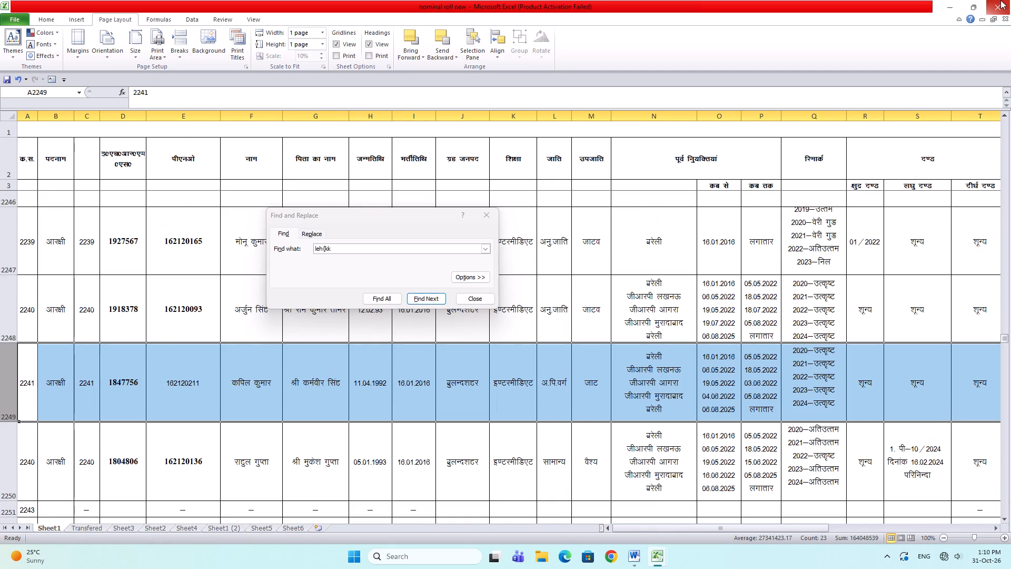
left_click(1000, 0)
left_click(1006, 0)
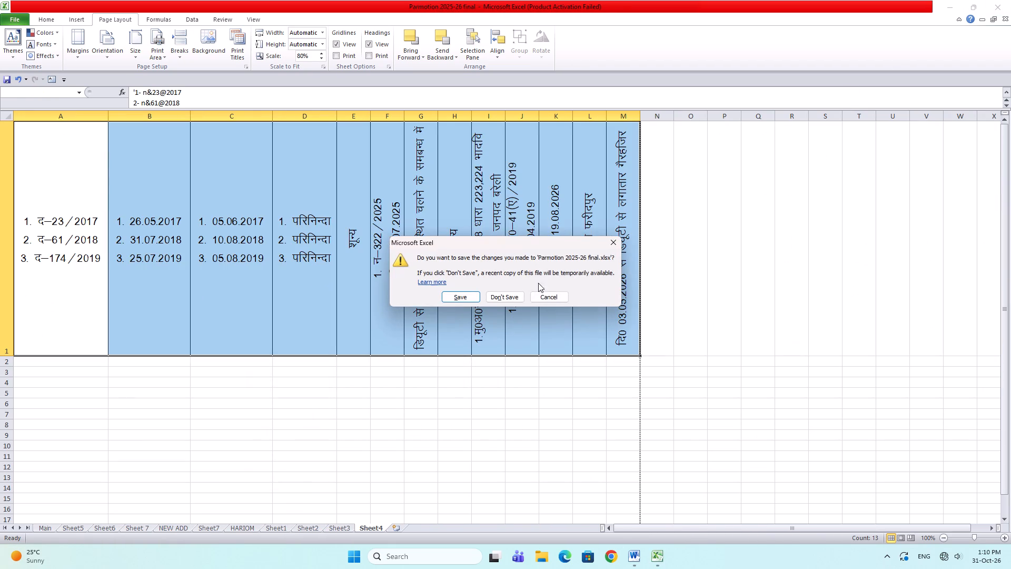
left_click(507, 300)
Open the BONUS CCL ML workbook from the desktop, dismiss the activation wizard and try to search for the employee's PNO.
double_click(296, 25)
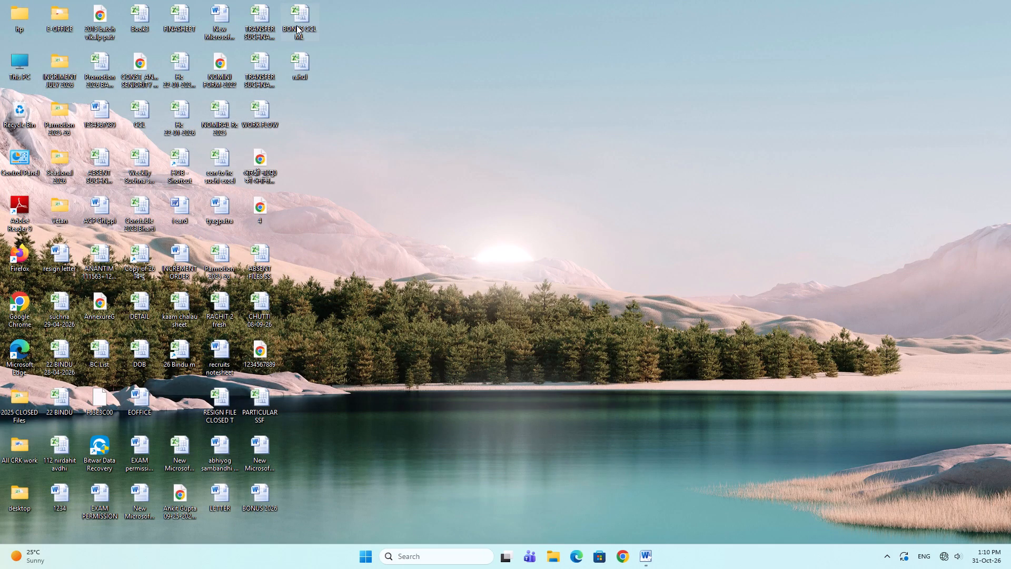
key("ctrl+f")
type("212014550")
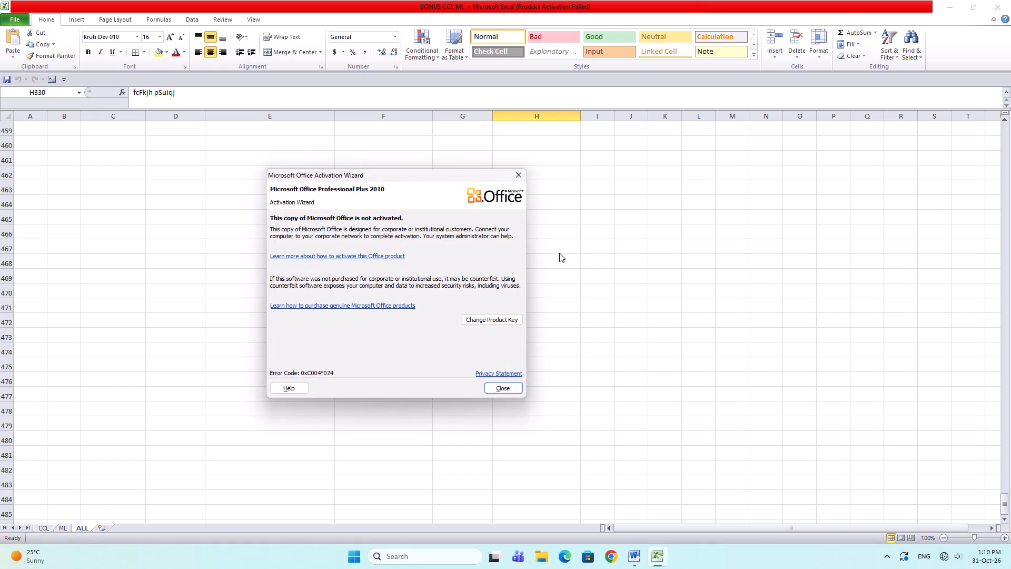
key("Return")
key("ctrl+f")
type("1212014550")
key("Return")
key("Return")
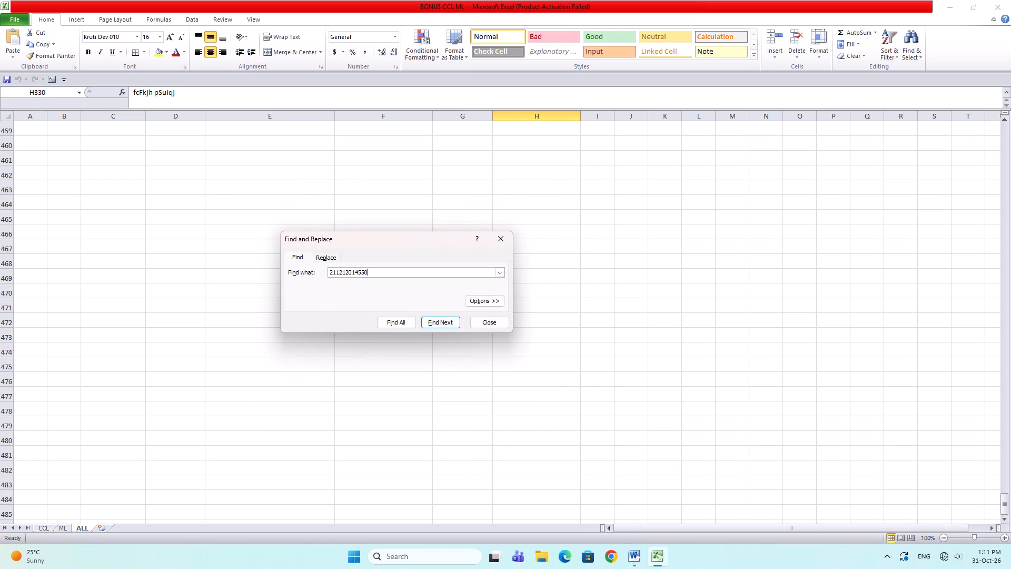
Clear the mistyped search text, find the leave entries for the employee's correct PNO in the ALL sheet, and close the workbook.
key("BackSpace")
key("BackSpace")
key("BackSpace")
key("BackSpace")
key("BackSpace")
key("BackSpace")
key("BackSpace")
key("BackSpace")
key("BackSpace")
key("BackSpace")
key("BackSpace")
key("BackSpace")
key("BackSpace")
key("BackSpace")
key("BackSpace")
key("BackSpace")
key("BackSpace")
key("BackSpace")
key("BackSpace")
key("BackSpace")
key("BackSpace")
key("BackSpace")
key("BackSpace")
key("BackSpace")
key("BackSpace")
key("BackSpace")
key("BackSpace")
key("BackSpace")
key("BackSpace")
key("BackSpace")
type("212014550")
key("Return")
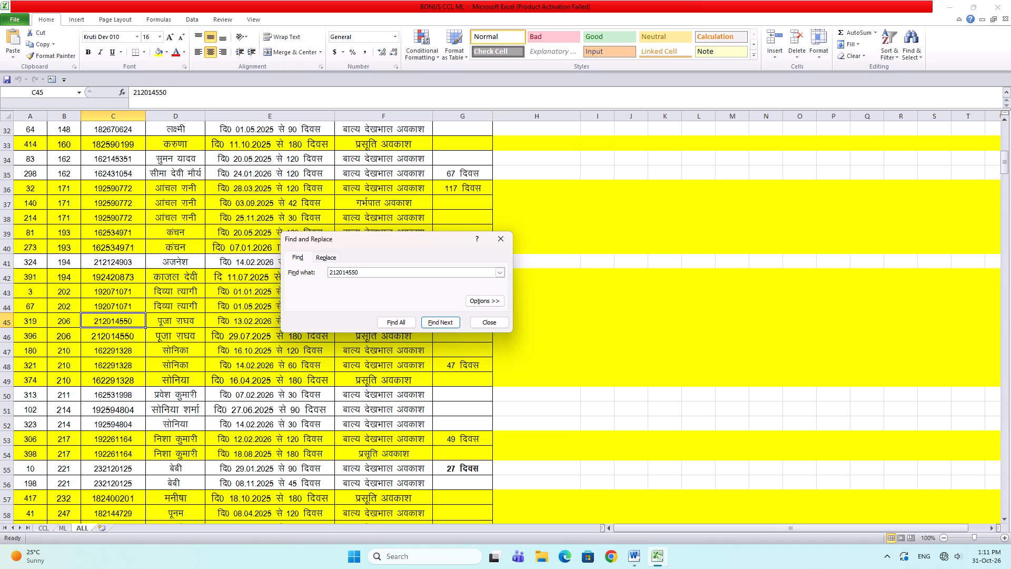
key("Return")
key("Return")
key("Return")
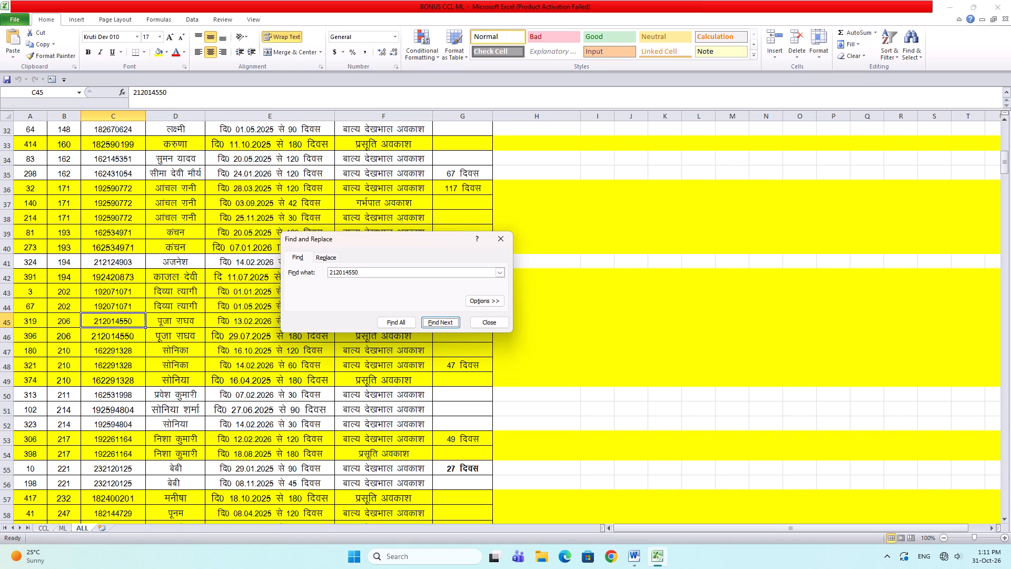
left_click(1005, 0)
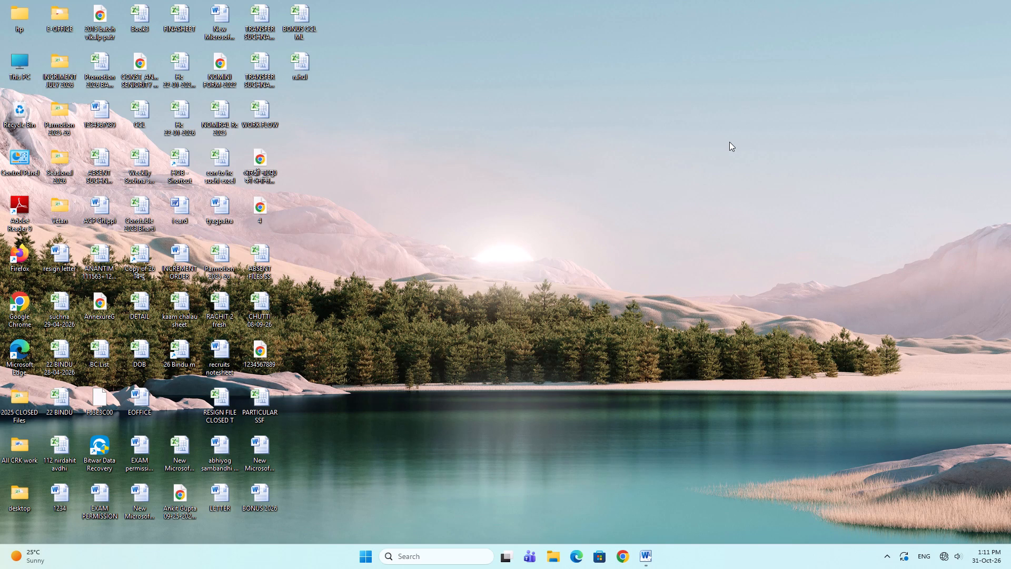
Reopen the BONUS CCL ML workbook from the desktop and dismiss the Office activation wizard.
double_click(294, 30)
scroll(522, 261, "up", 20)
scroll(522, 261, "up", 3)
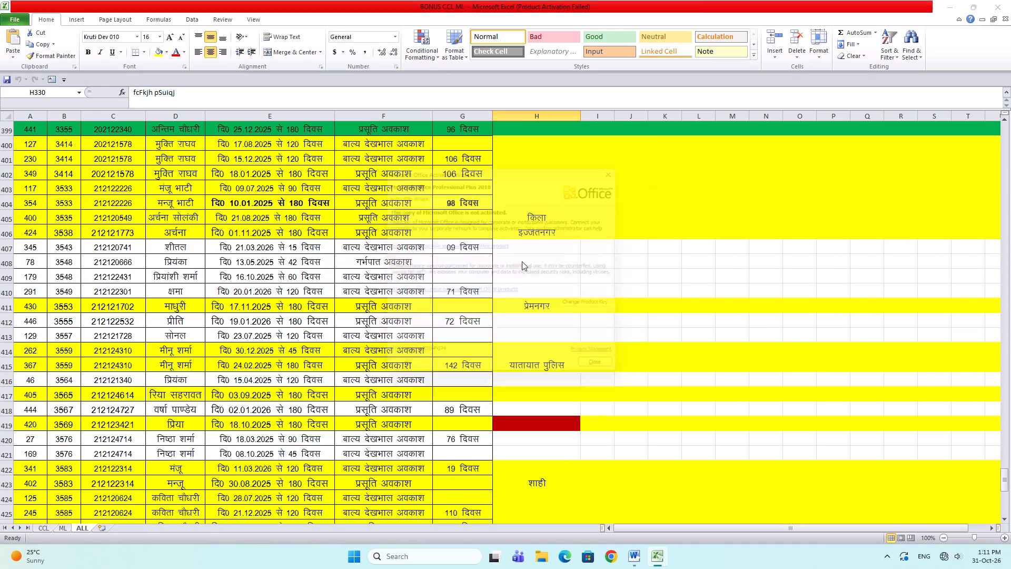
left_click(607, 372)
Look back through the ALL sheet's child-care and maternity leave entries, from the 3000-series numbers towards the lowest ones.
scroll(511, 302, "up", 4)
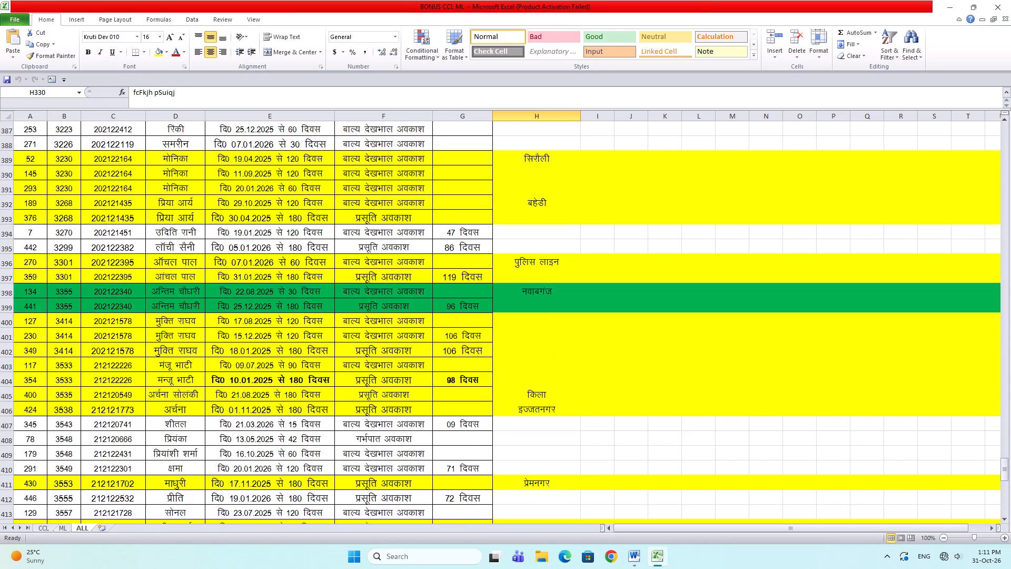
scroll(509, 300, "down", 1)
scroll(508, 300, "up", 20)
scroll(508, 300, "up", 8)
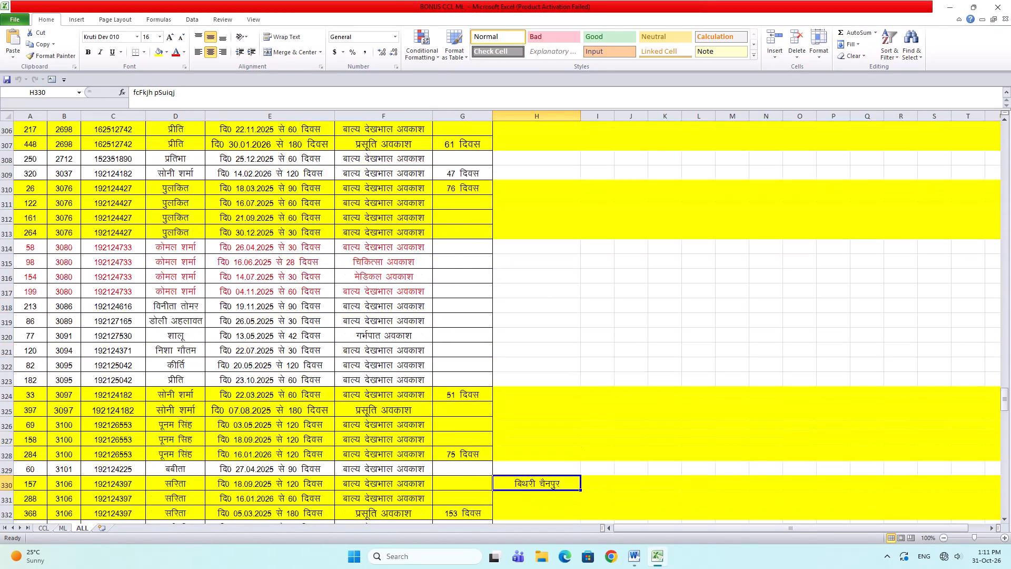
scroll(508, 300, "up", 2)
scroll(446, 307, "up", 6)
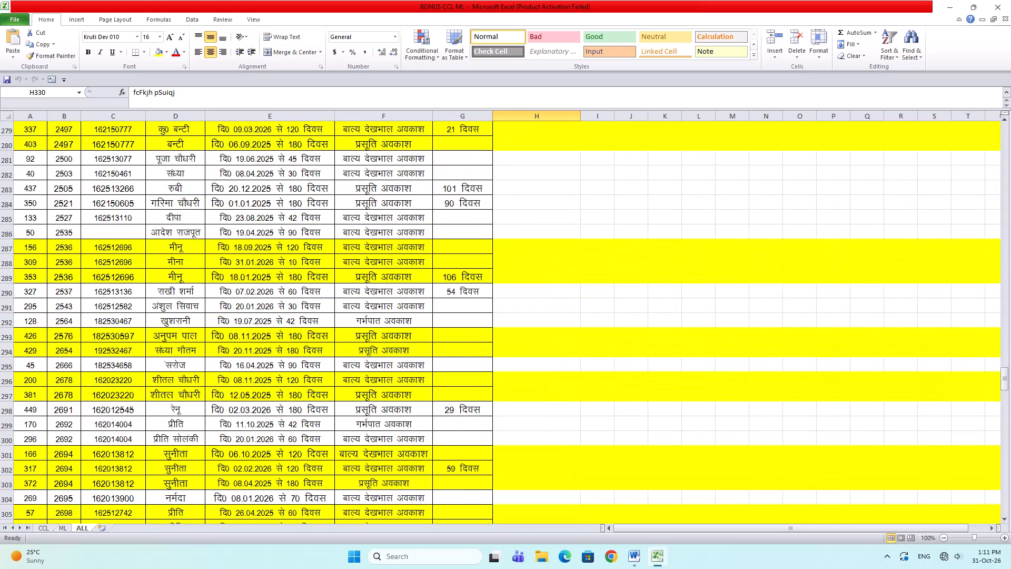
scroll(443, 302, "up", 7)
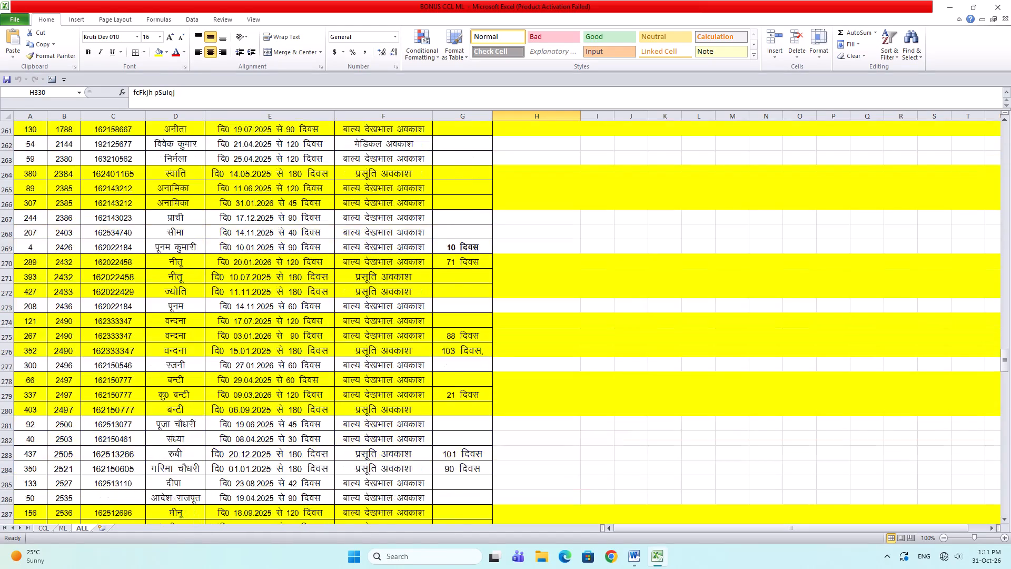
scroll(443, 302, "up", 10)
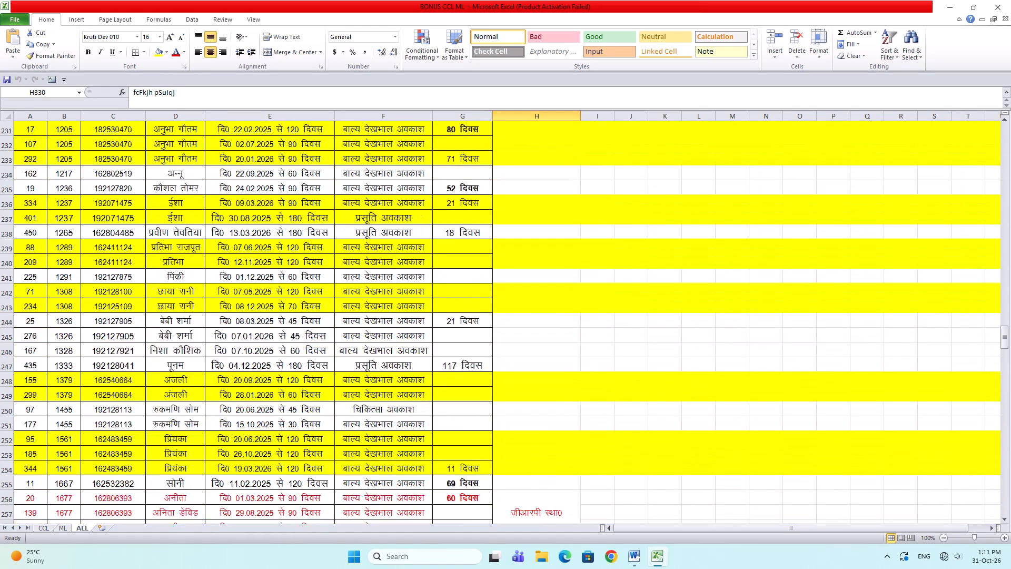
scroll(443, 302, "up", 7)
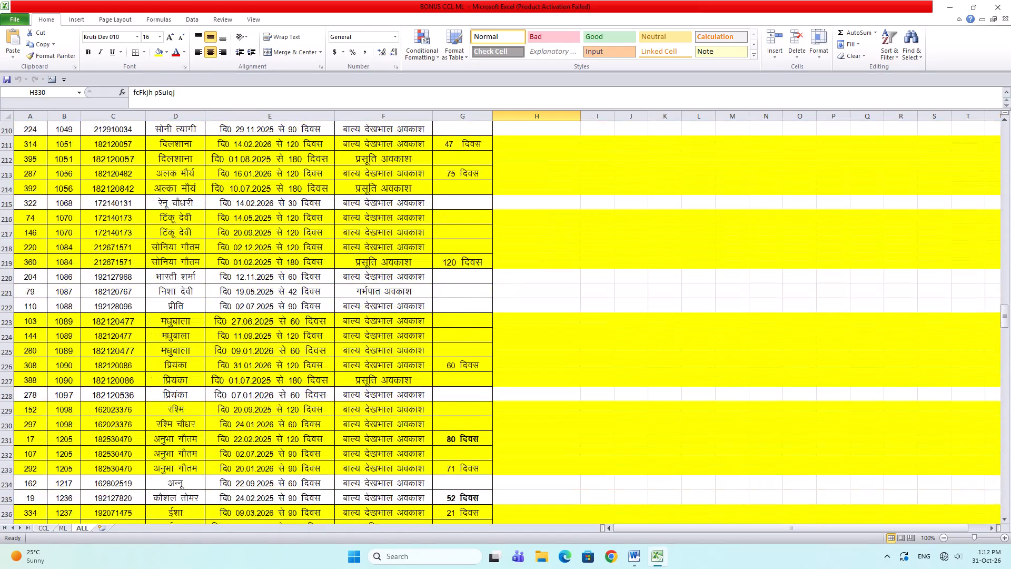
scroll(443, 302, "up", 8)
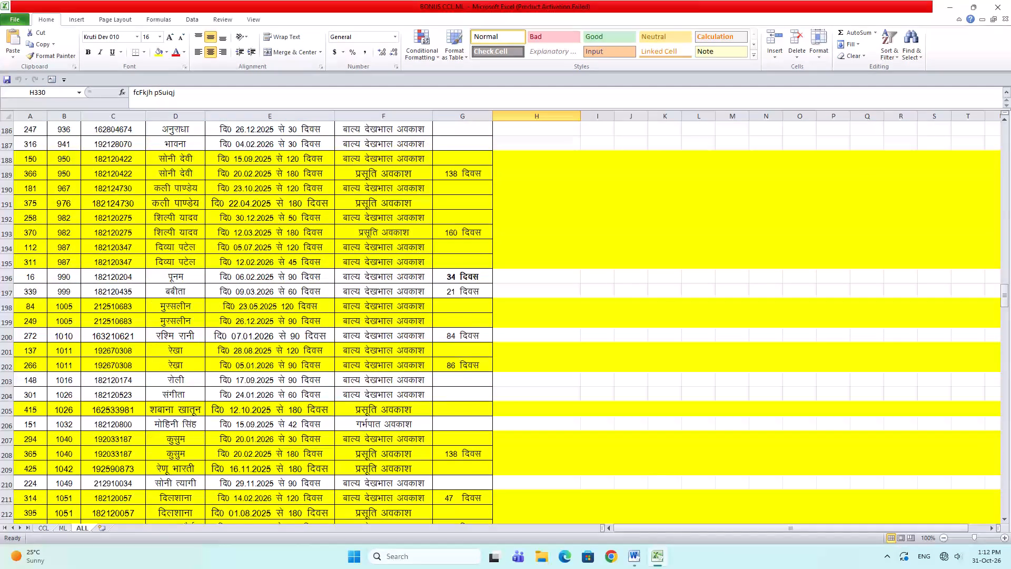
scroll(443, 302, "up", 20)
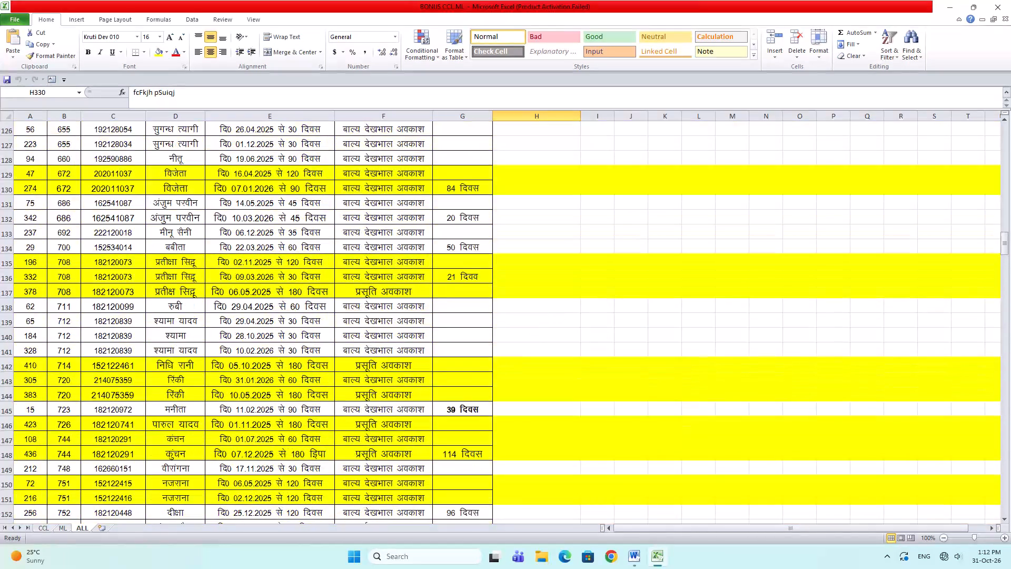
Find the employee's PNO in the ALL sheet, select the matching leave rows to read them, and close the workbook.
key("ctrl+f")
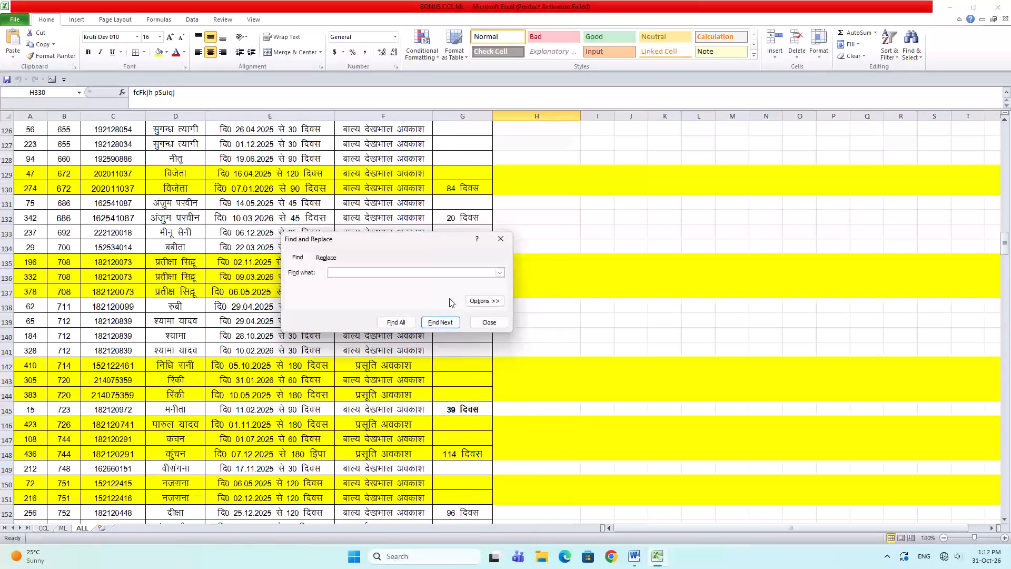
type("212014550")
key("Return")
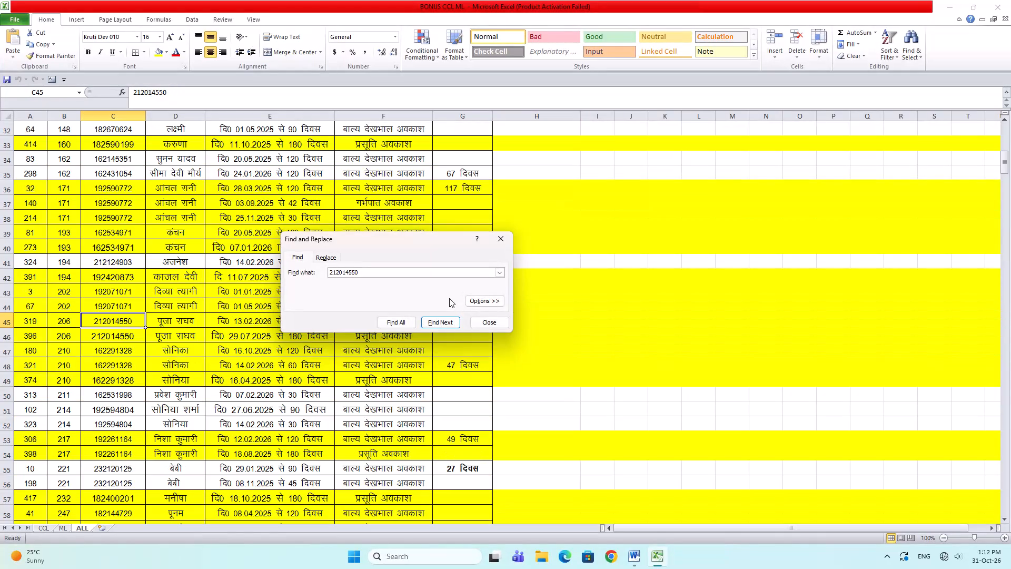
left_click_drag(8, 319, 9, 332)
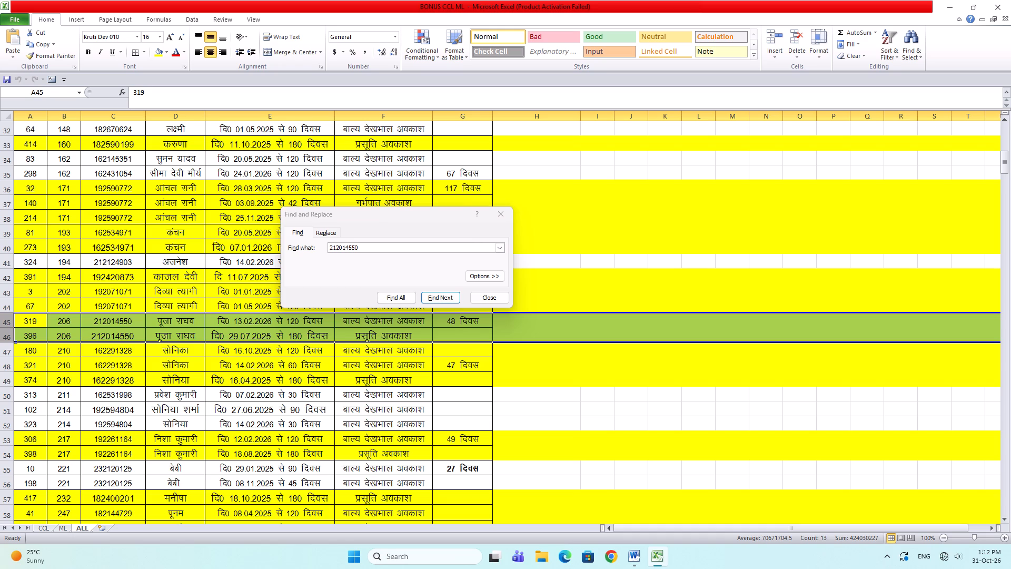
left_click(613, 364)
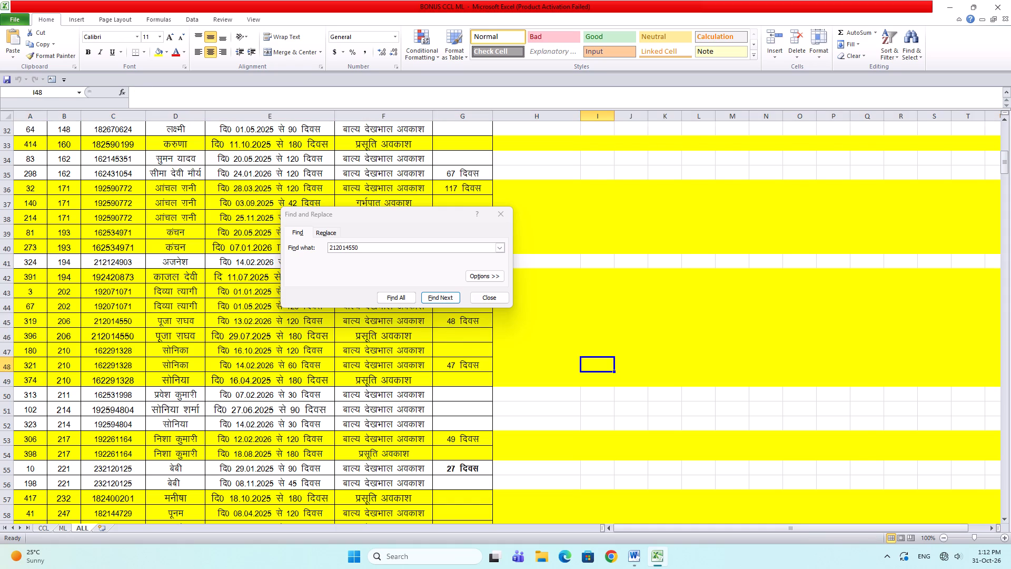
left_click(1002, 0)
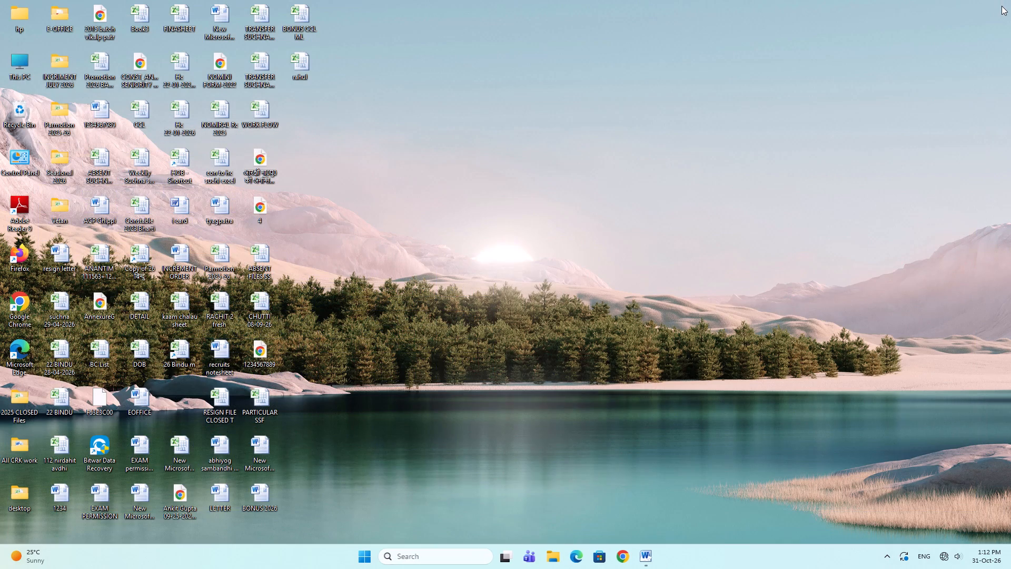
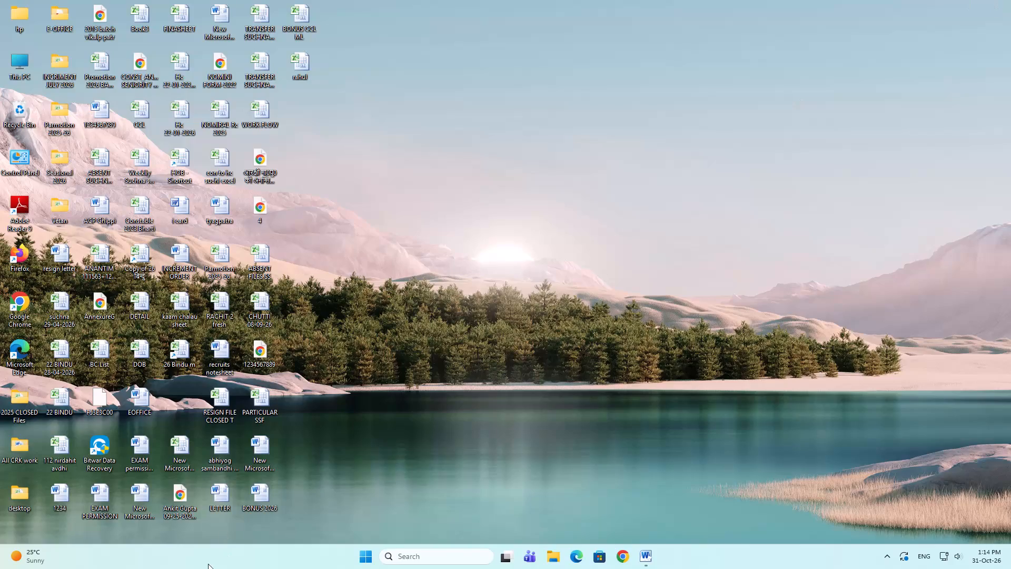
Open the recent workbook तैनाती 23.07.2026 without updating its links, and dismiss the Office activation wizard.
left_click(362, 557)
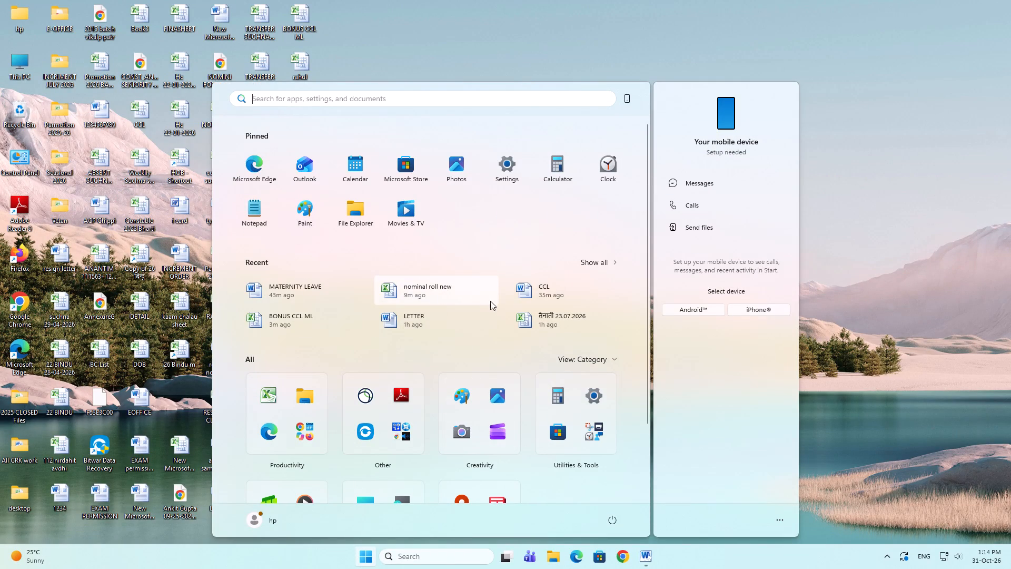
left_click(552, 322)
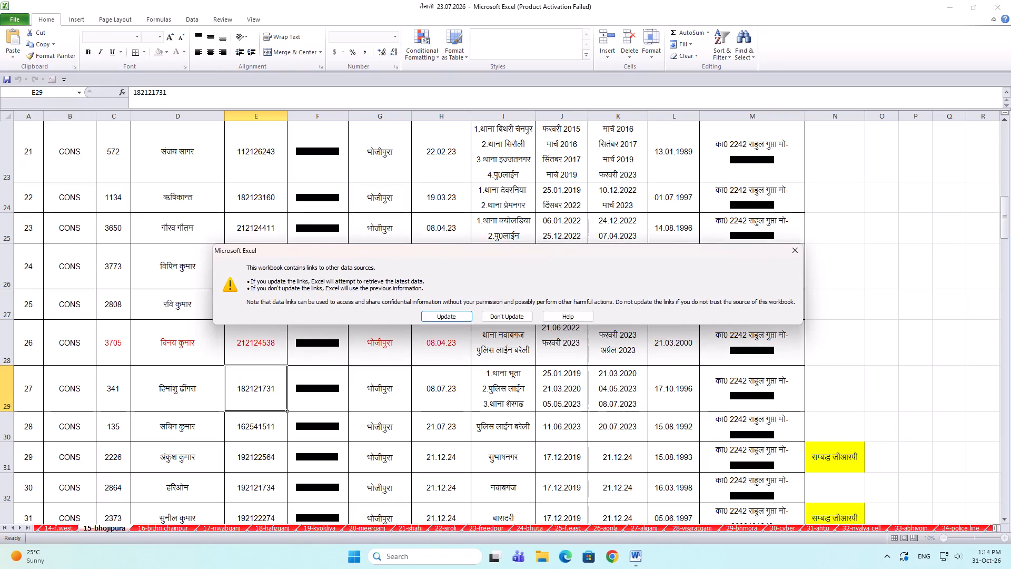
left_click(499, 311)
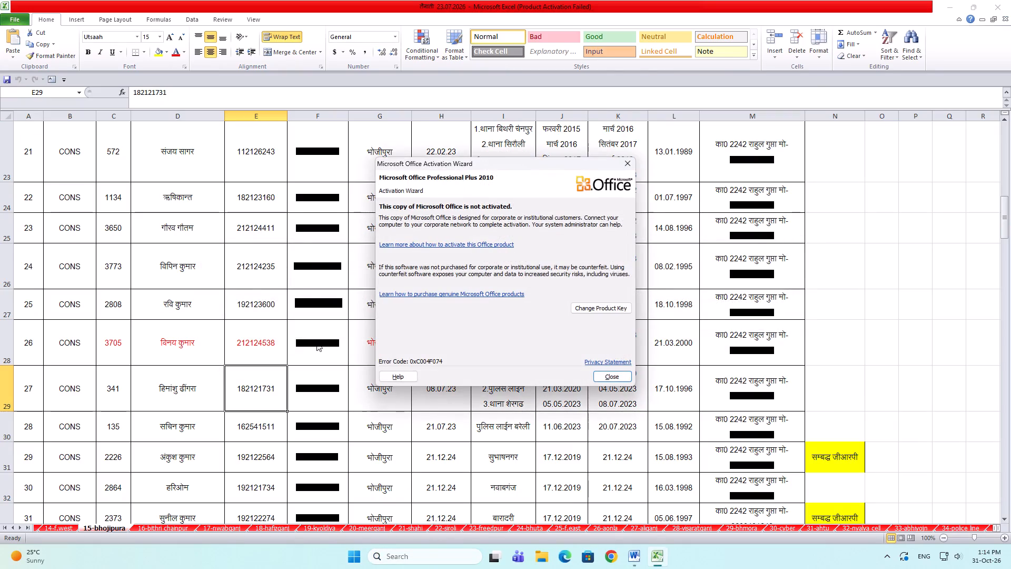
left_click(623, 374)
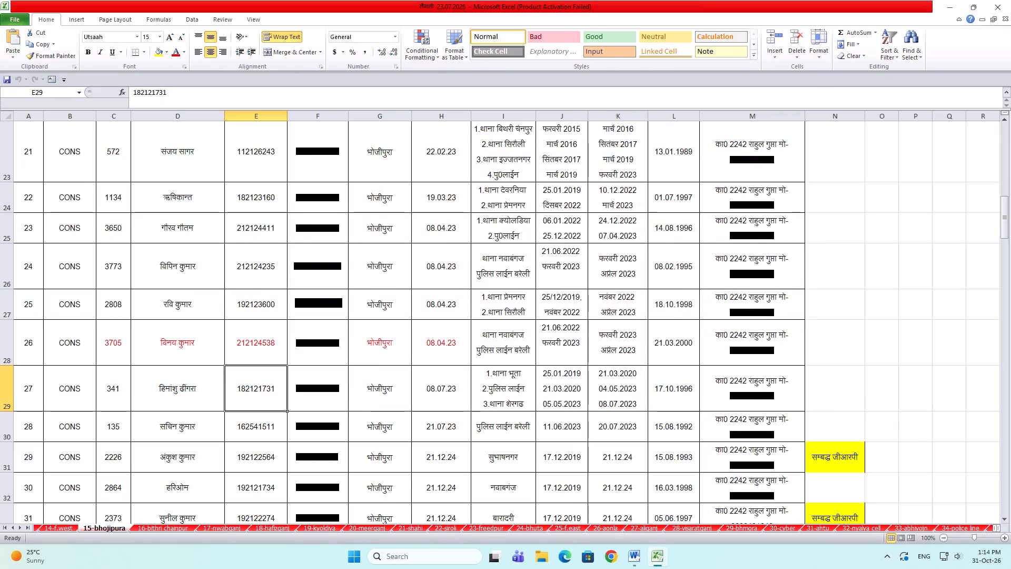
Look through the posting workbook's sheet names in both directions, from 1-kotwali to the last sheets, for the needed police station.
left_click(26, 526)
left_click(28, 526)
double_click(29, 525)
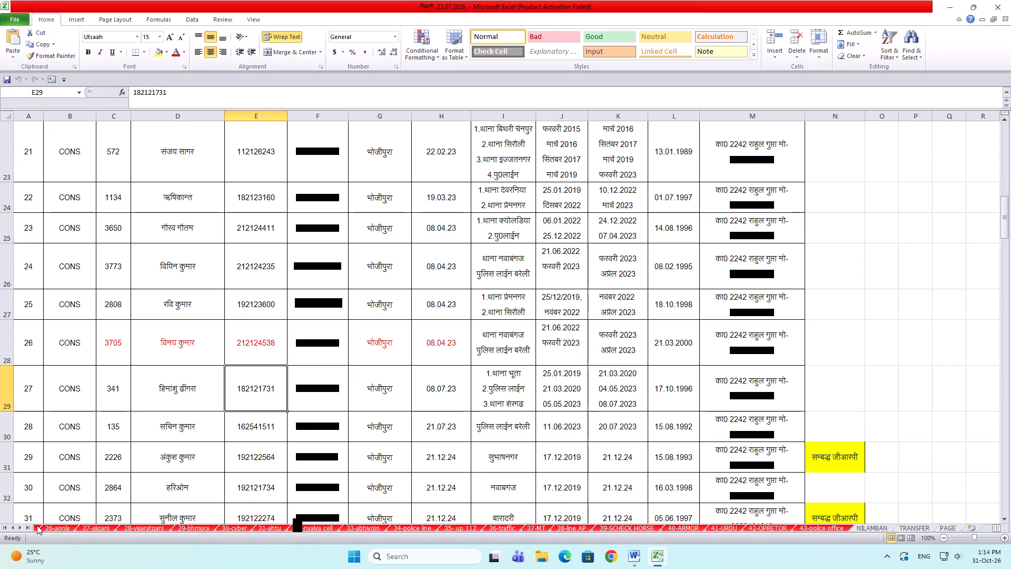
left_click(13, 527)
left_click(8, 526)
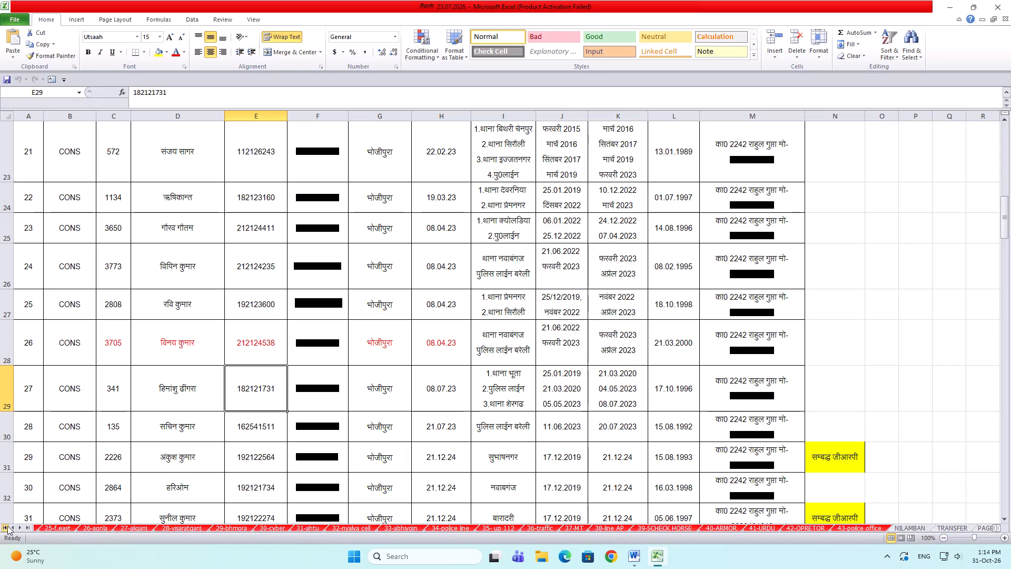
triple_click(10, 524)
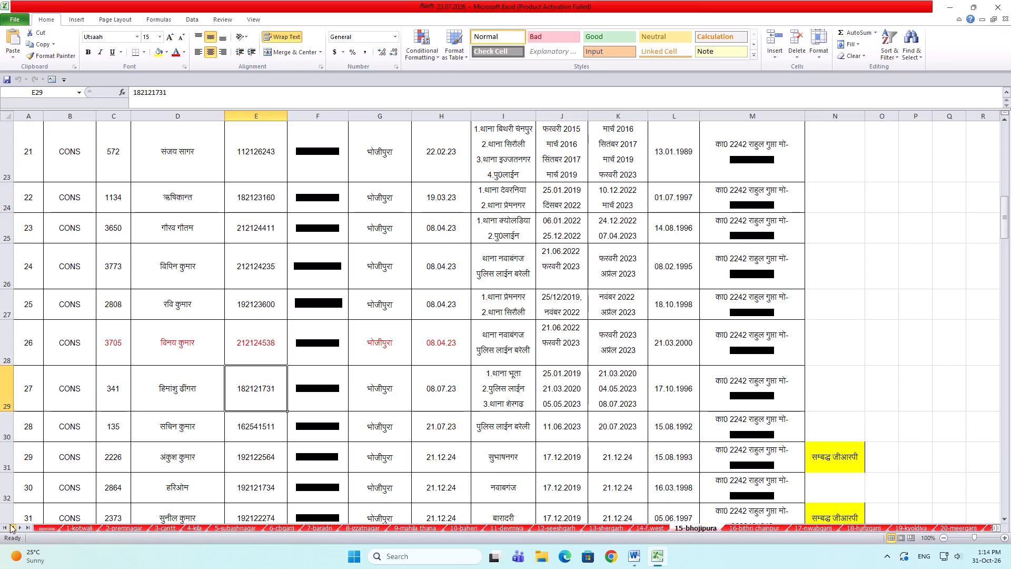
double_click(4, 524)
left_click(11, 525)
left_click(11, 525)
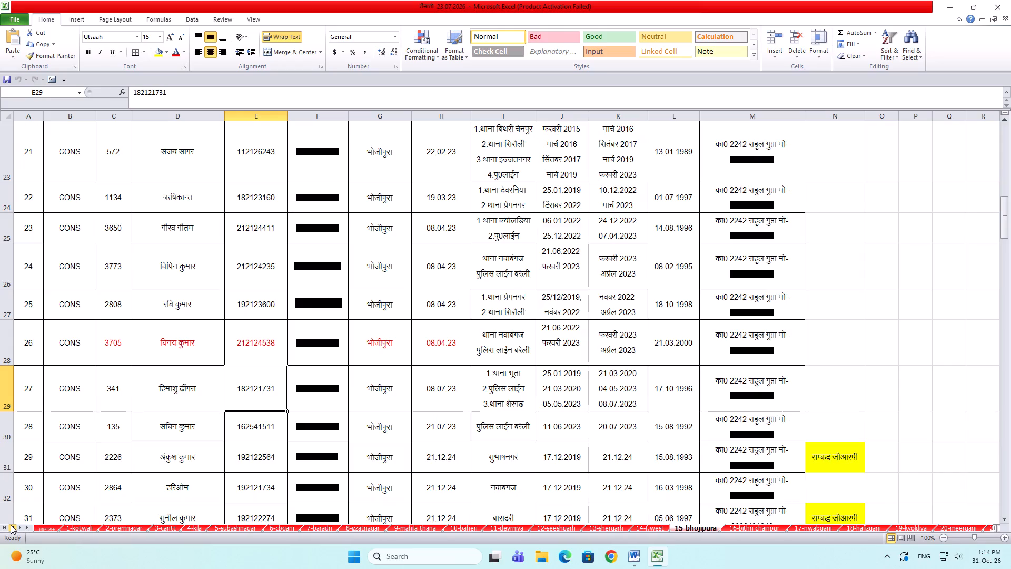
left_click(18, 527)
triple_click(31, 524)
left_click(31, 524)
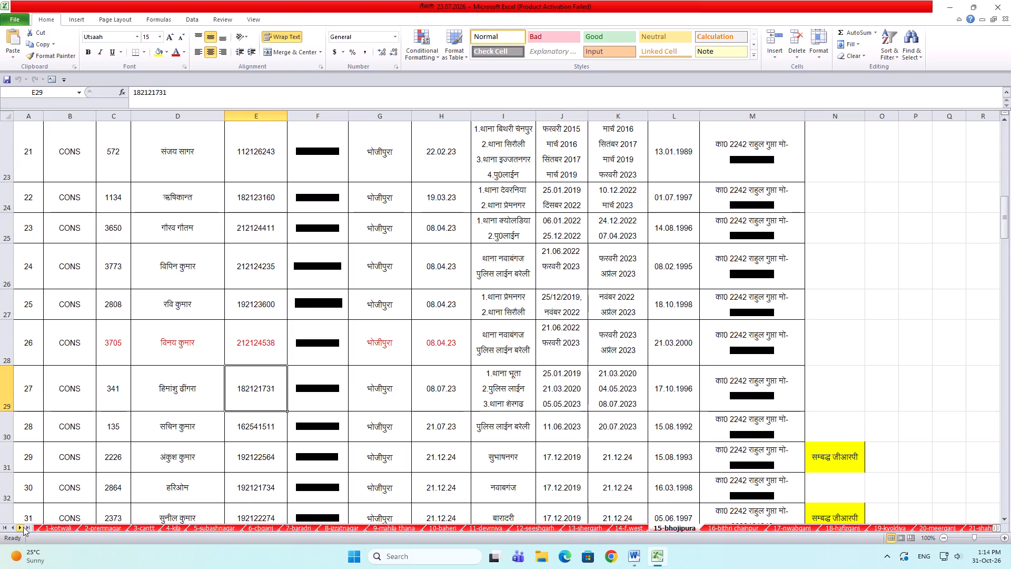
left_click(23, 527)
triple_click(20, 527)
double_click(20, 527)
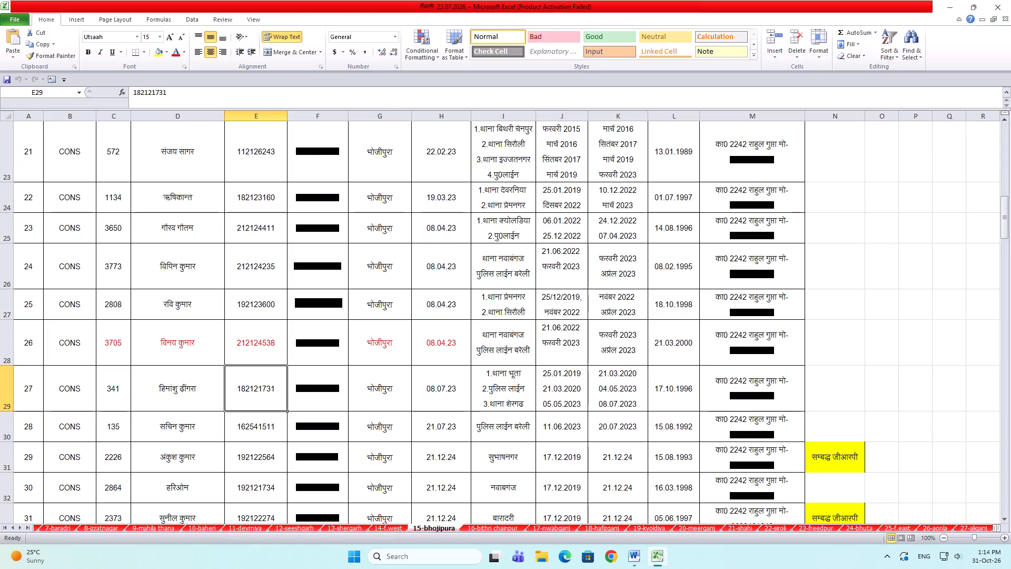
Go back to the first police-station sheets and open the 6-cbganj sheet.
left_click(13, 528)
double_click(13, 528)
triple_click(13, 528)
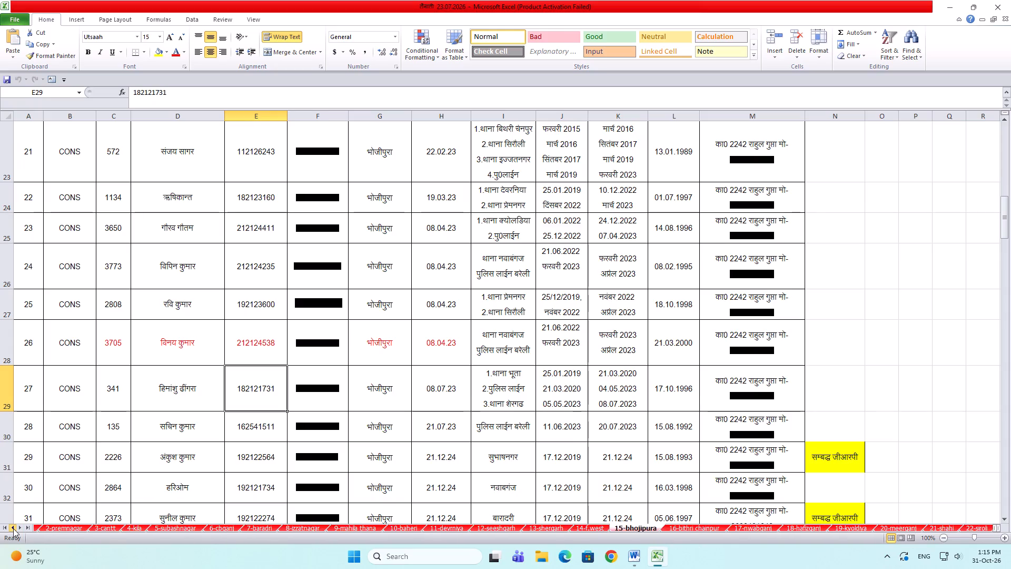
left_click(13, 528)
triple_click(13, 528)
left_click(13, 528)
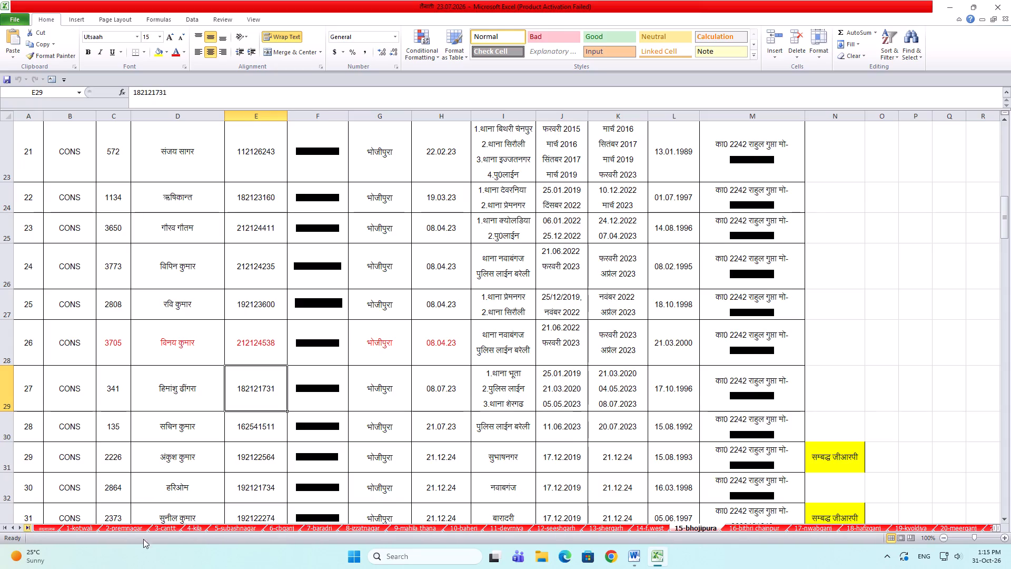
left_click(286, 525)
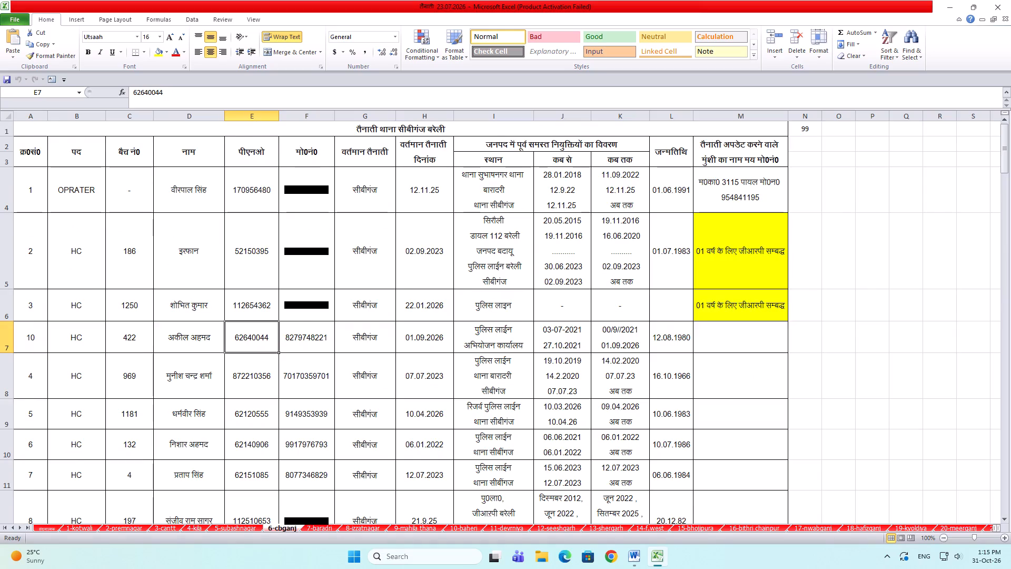
Look down the 6-cbganj posting list to the lady constables (LC) and select the whole row of serial 54 to read it.
scroll(177, 331, "up", 4)
scroll(177, 329, "down", 6)
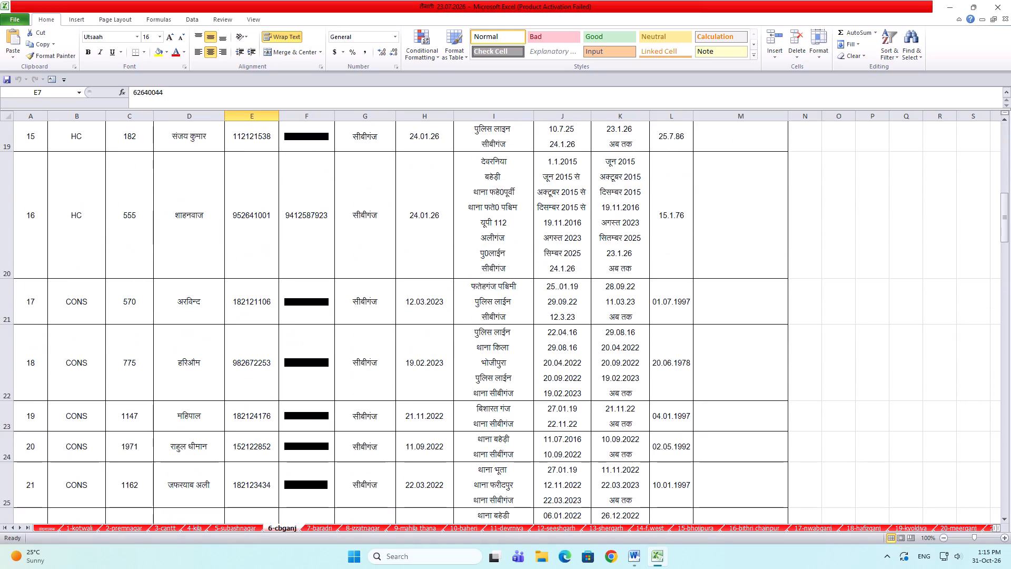
scroll(186, 340, "down", 2)
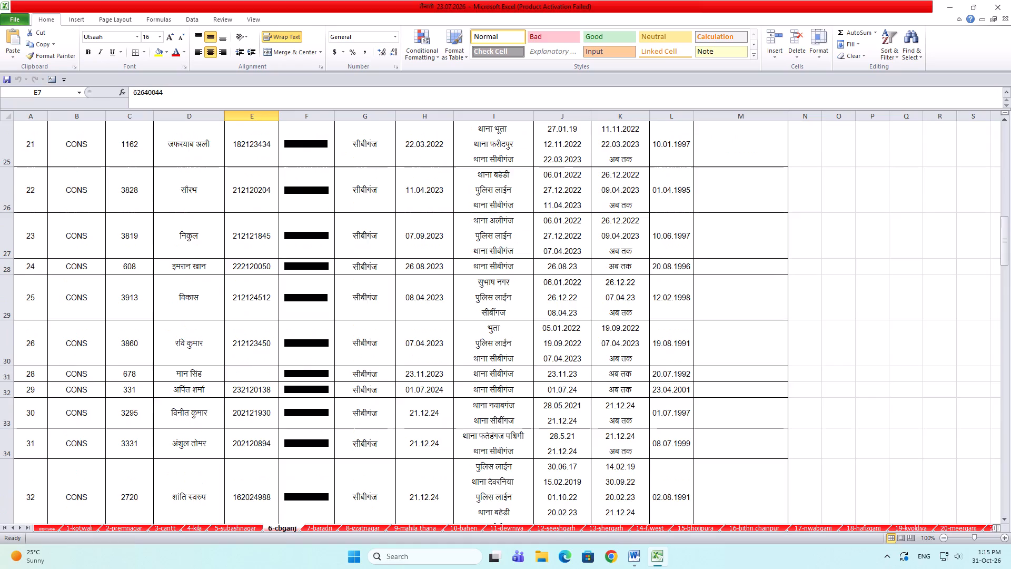
scroll(209, 340, "down", 2)
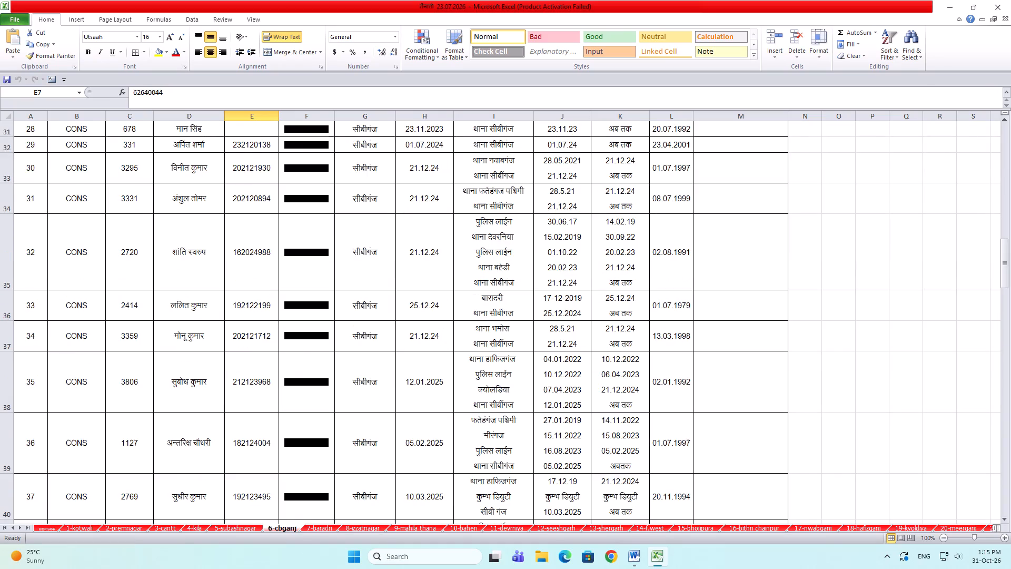
scroll(209, 340, "down", 4)
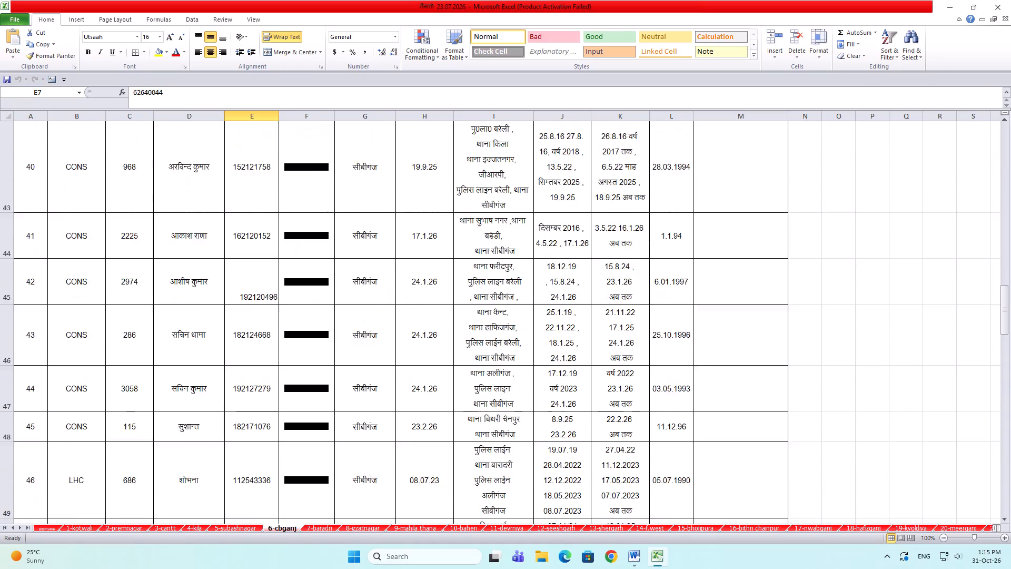
scroll(209, 340, "down", 3)
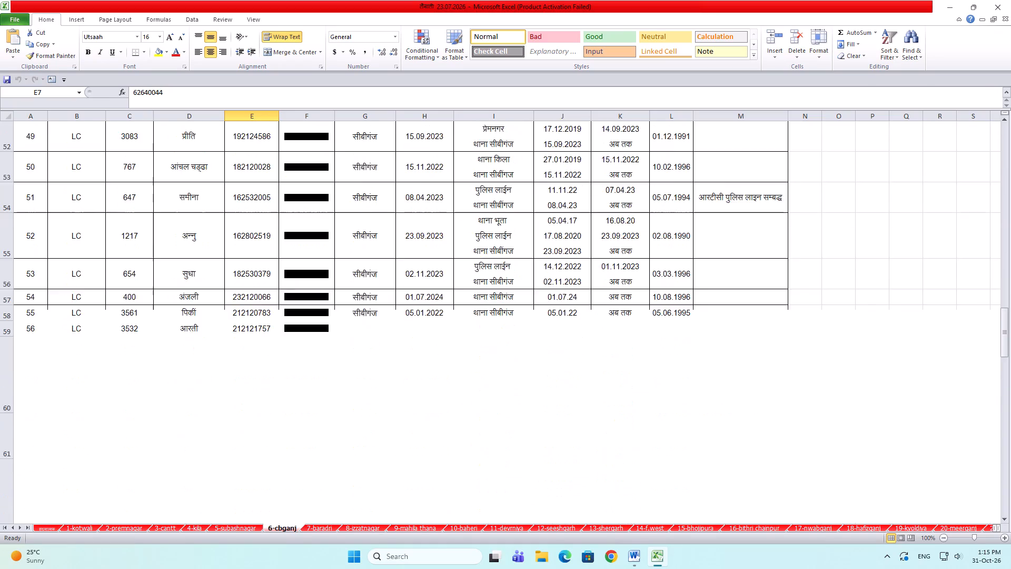
scroll(209, 340, "down", 1)
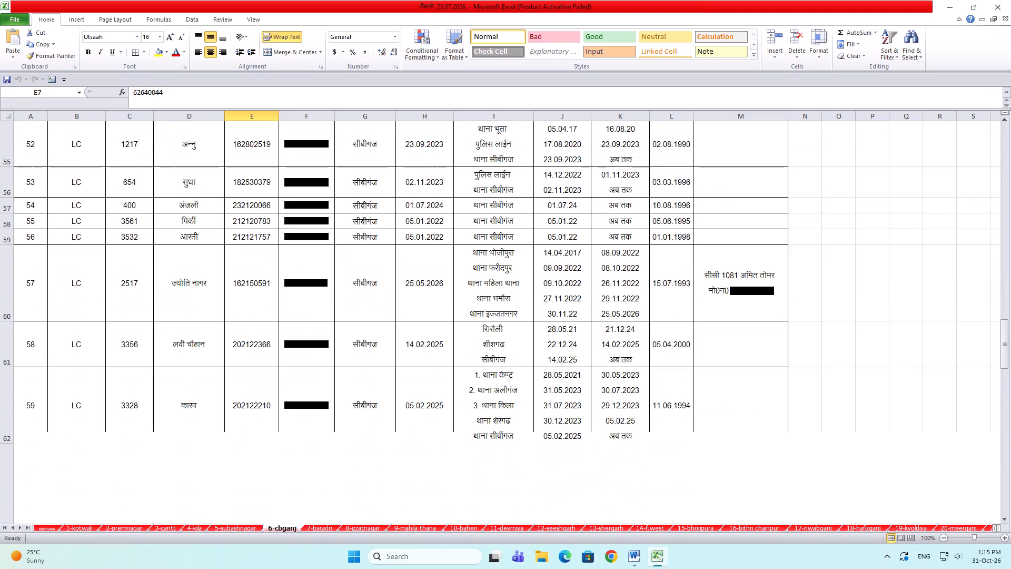
left_click(3, 204)
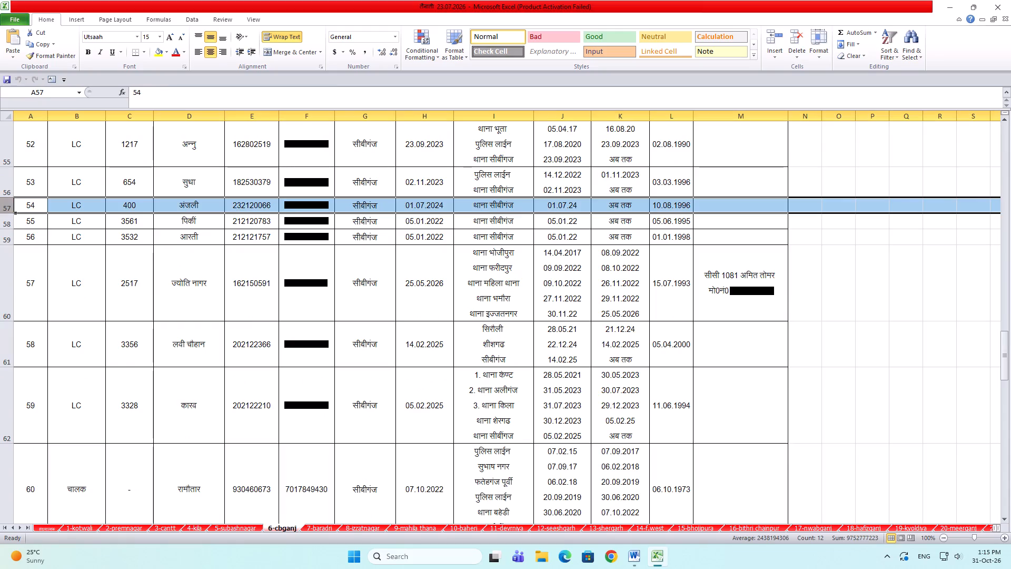